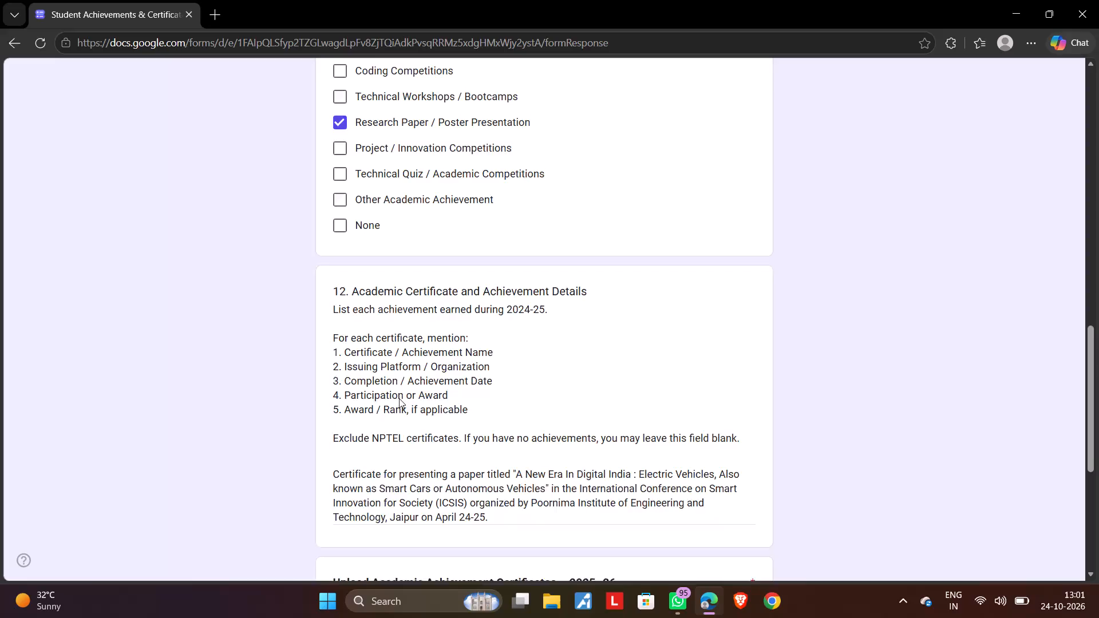
# Upload "2nd year research paper certificate" from the PERSONAL DOCUMENTS folder as the academic achievement certificate, and advance to the form's next section.
pyautogui.scroll(-2, 399, 398)
pyautogui.click(393, 389)
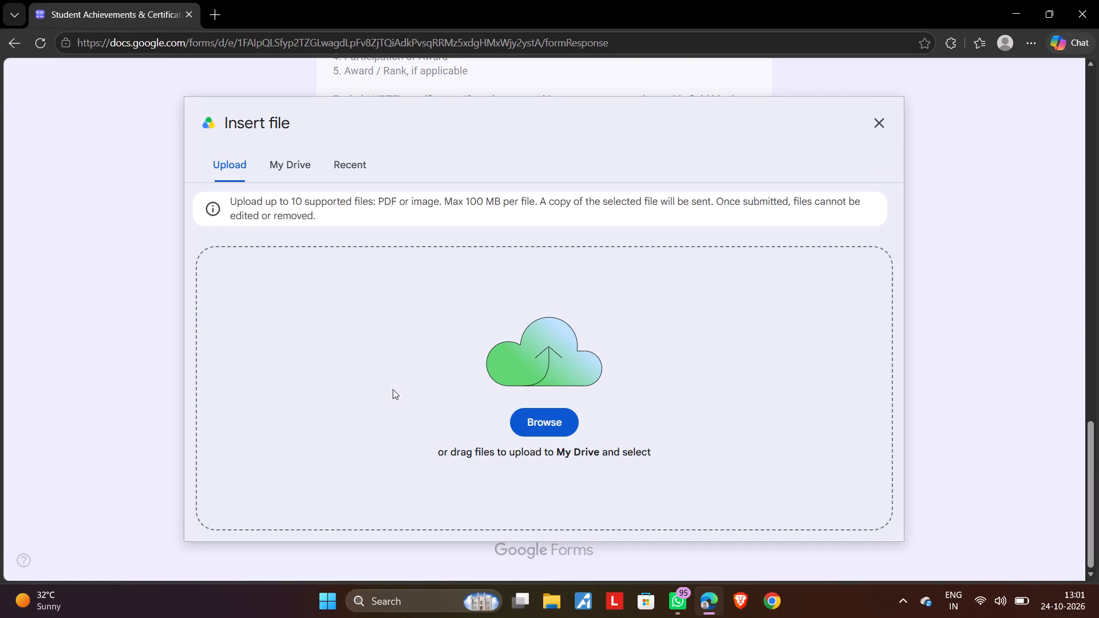
pyautogui.click(539, 422)
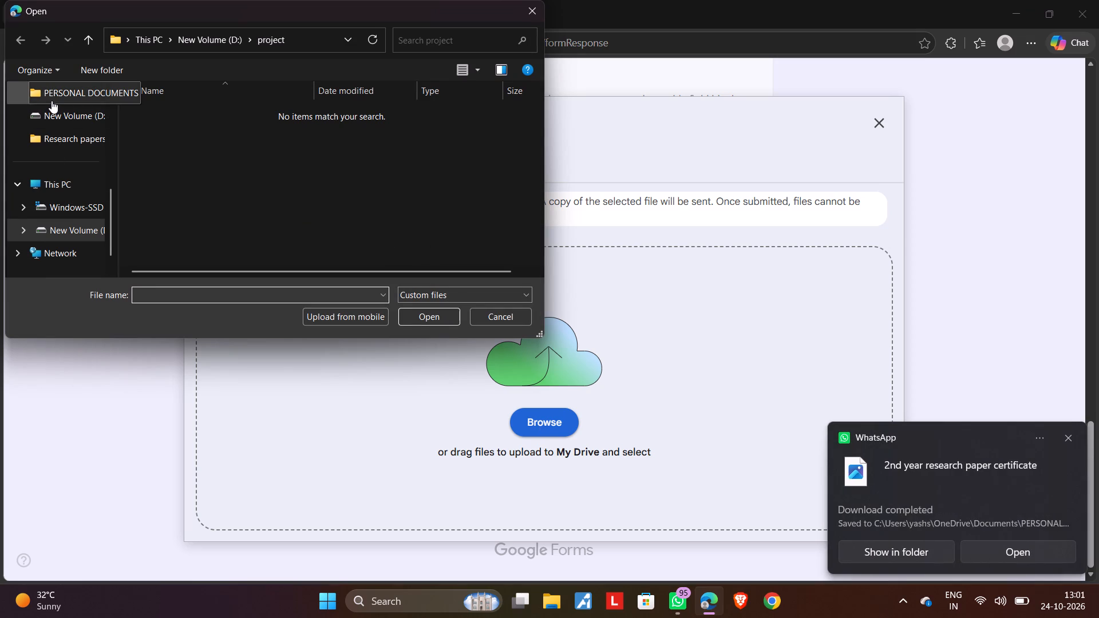
pyautogui.click(52, 101)
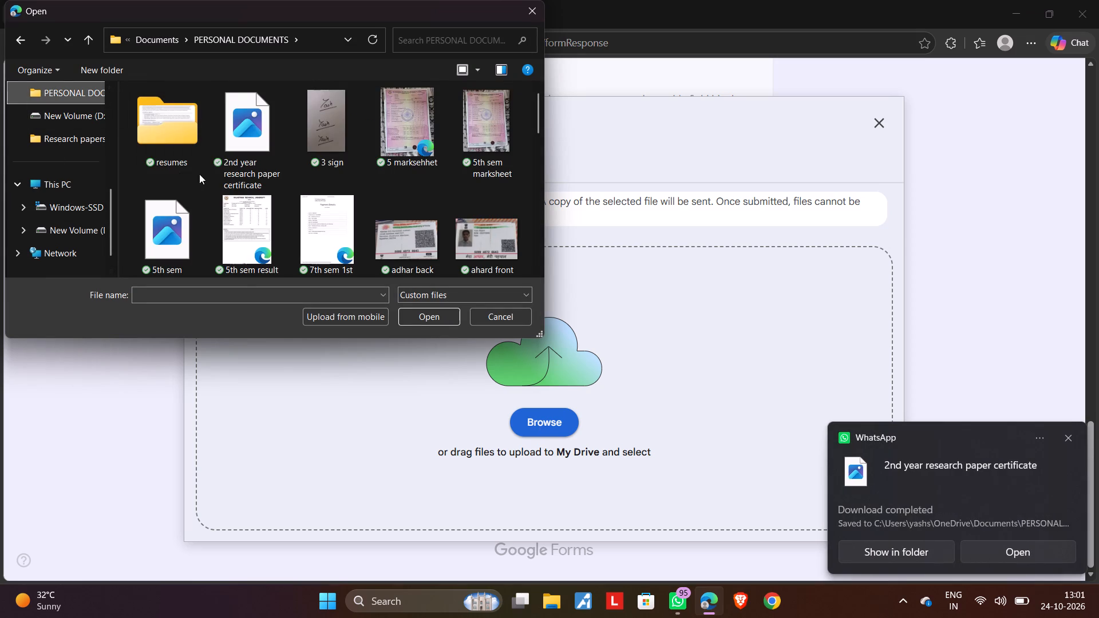
pyautogui.click(223, 172)
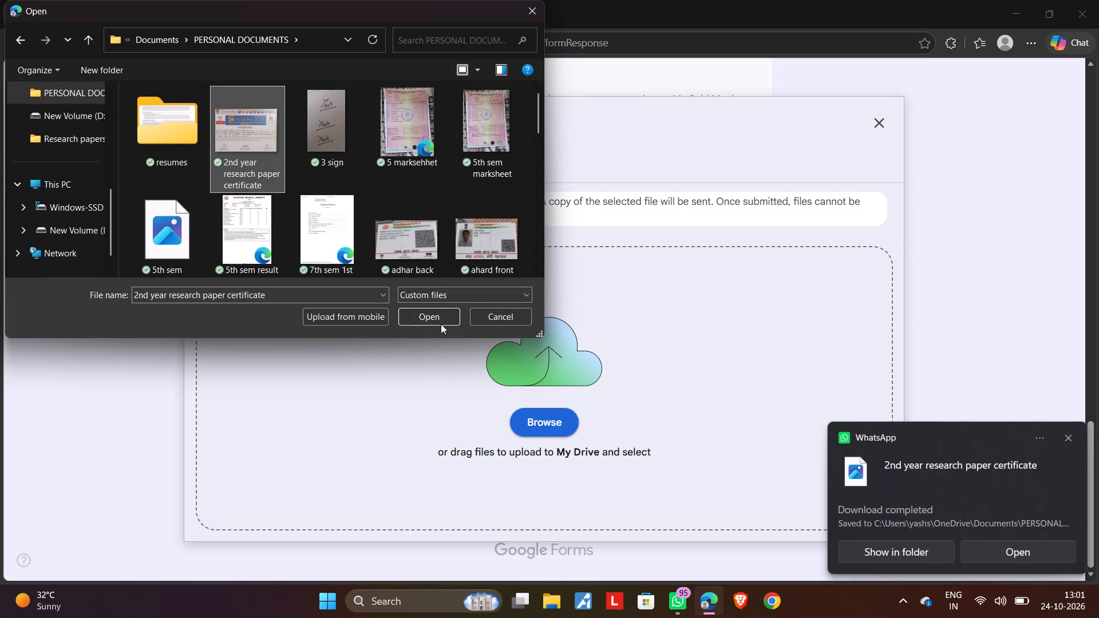
pyautogui.click(440, 320)
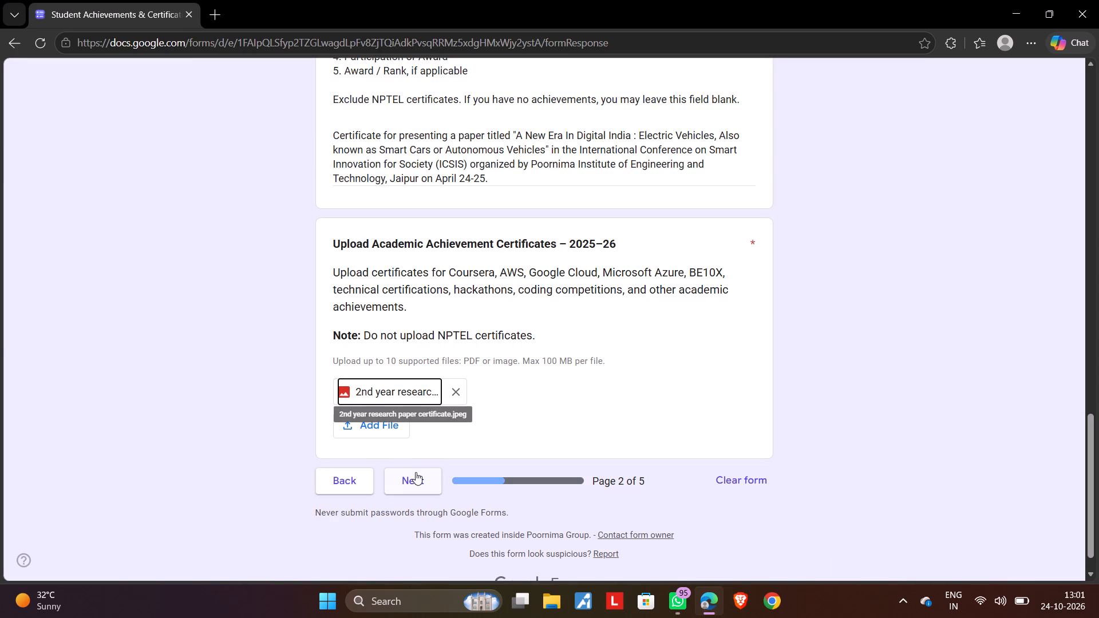
pyautogui.click(416, 477)
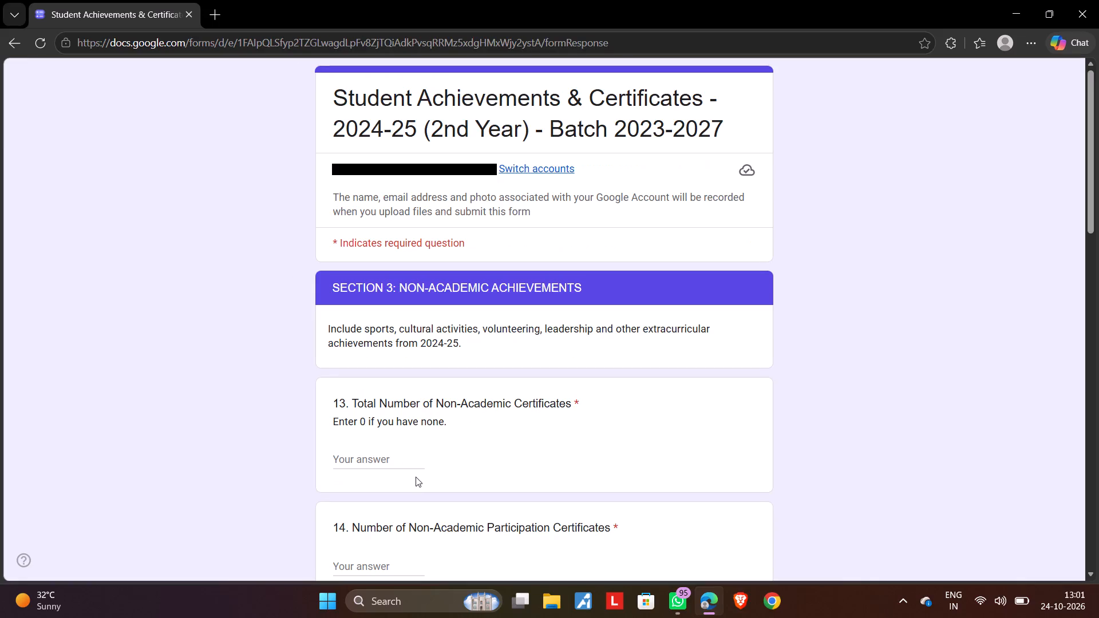
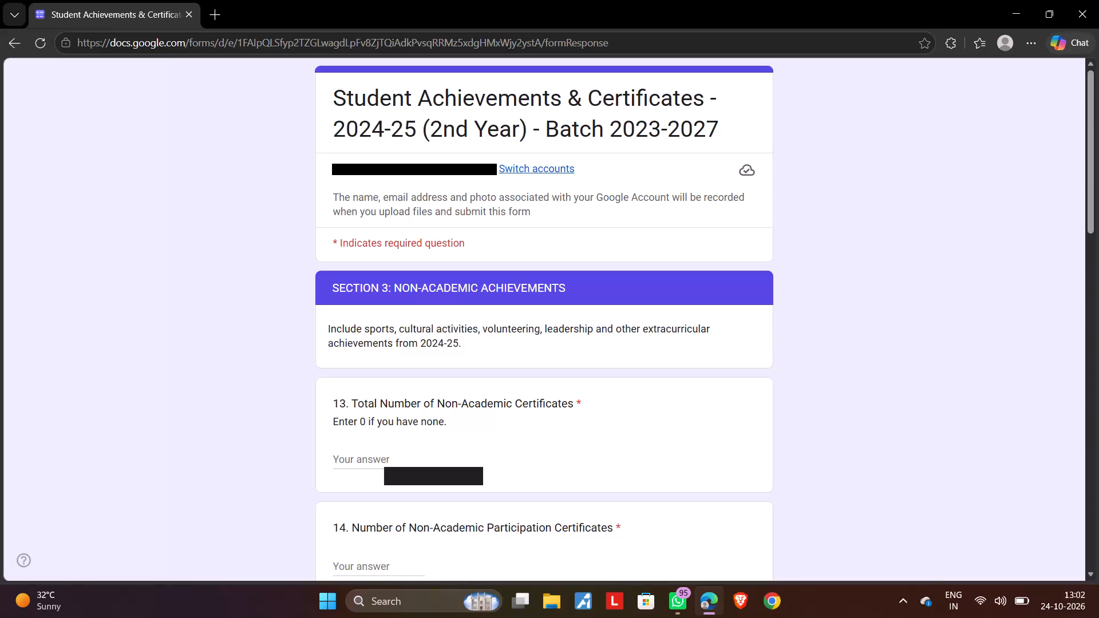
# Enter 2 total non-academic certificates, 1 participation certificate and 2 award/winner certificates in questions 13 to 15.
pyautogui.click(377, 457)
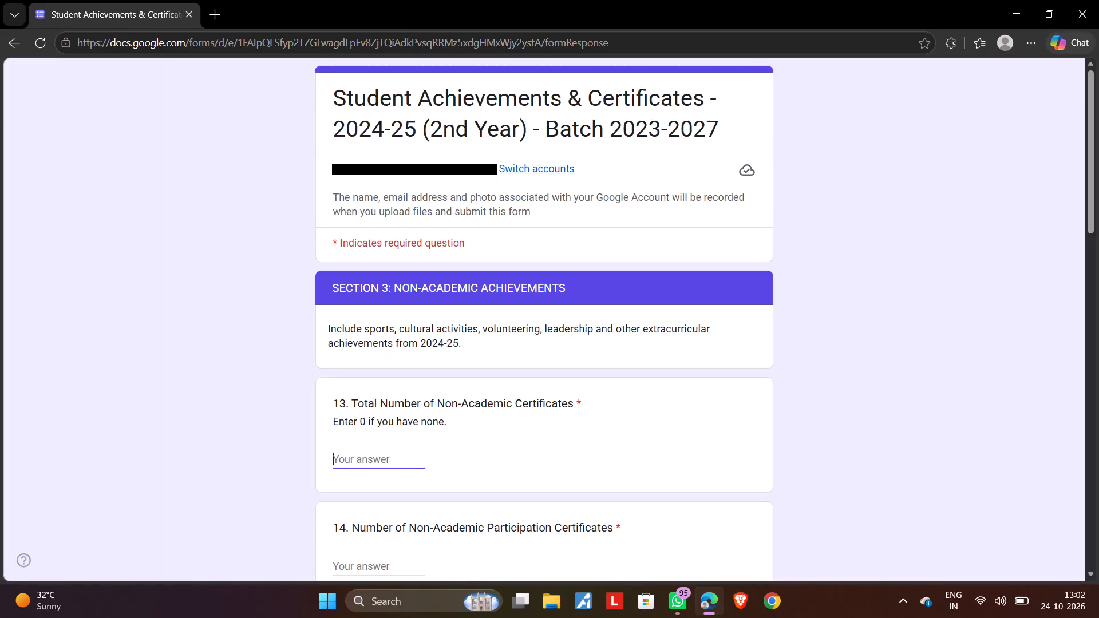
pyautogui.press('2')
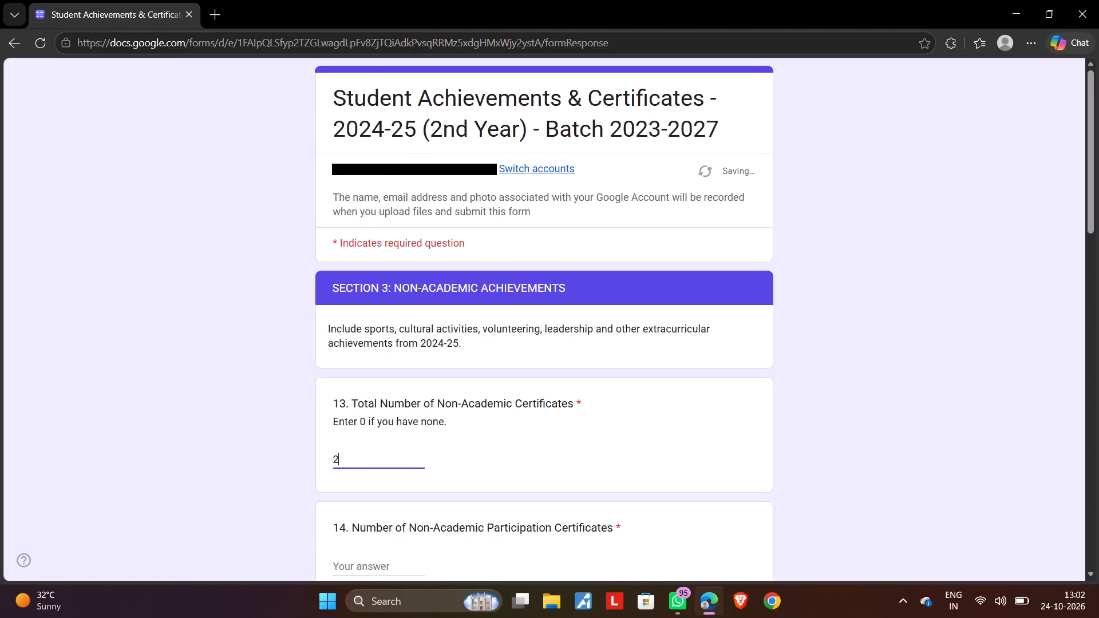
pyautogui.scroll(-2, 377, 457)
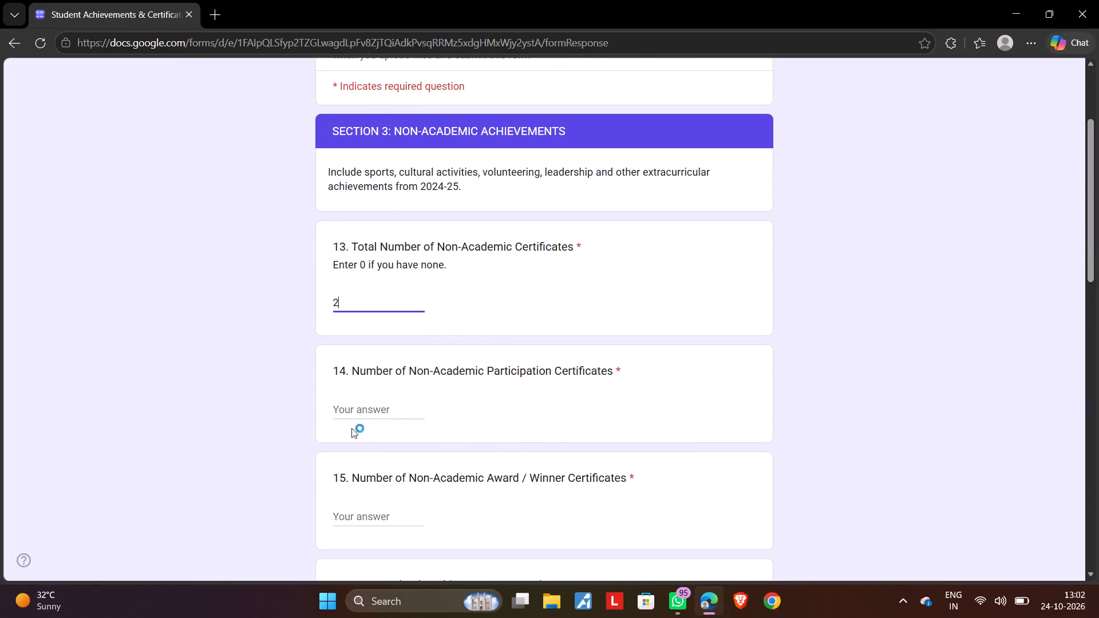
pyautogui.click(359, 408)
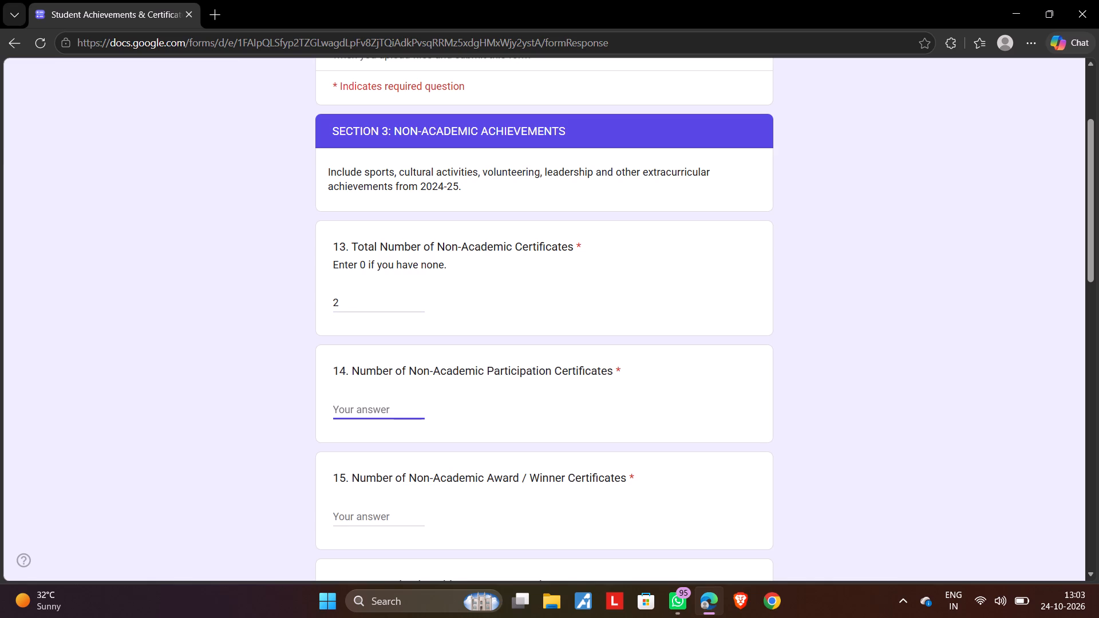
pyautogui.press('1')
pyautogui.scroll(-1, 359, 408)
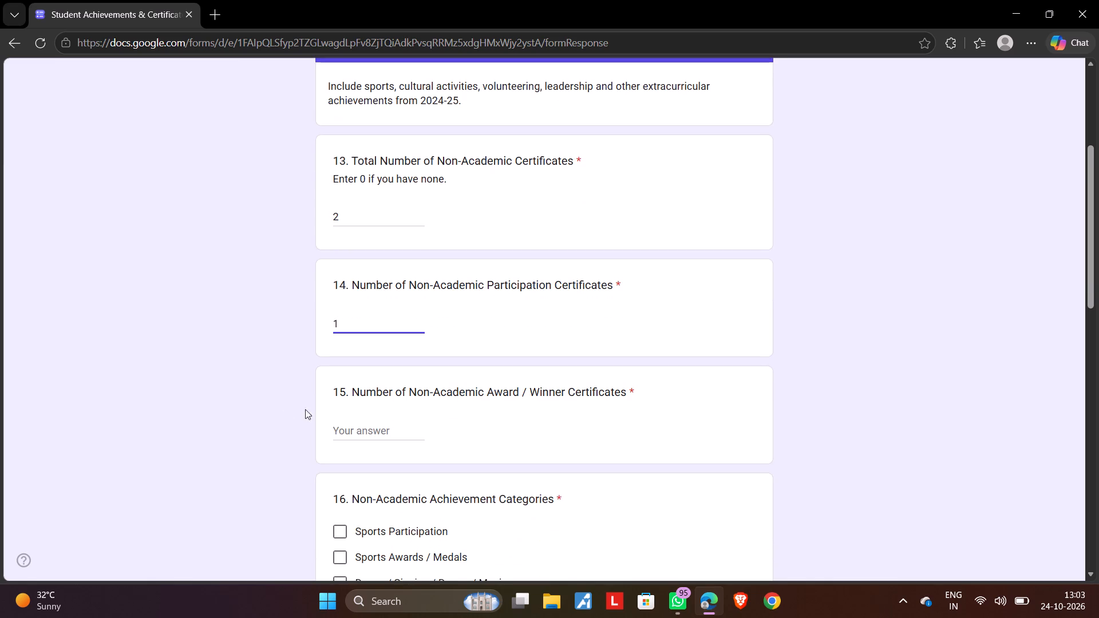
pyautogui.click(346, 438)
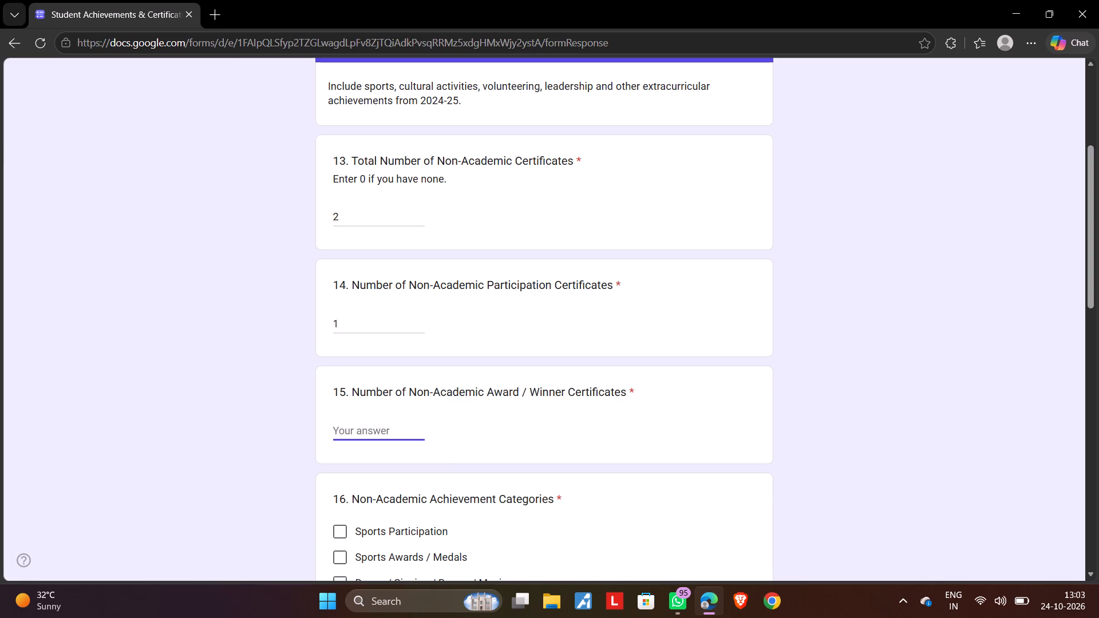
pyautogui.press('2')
# Select Dance / Singing / Drama / Music, Student Council / Leadership and College Fest / Event Organization as the non-academic achievement categories.
pyautogui.scroll(-1, 346, 438)
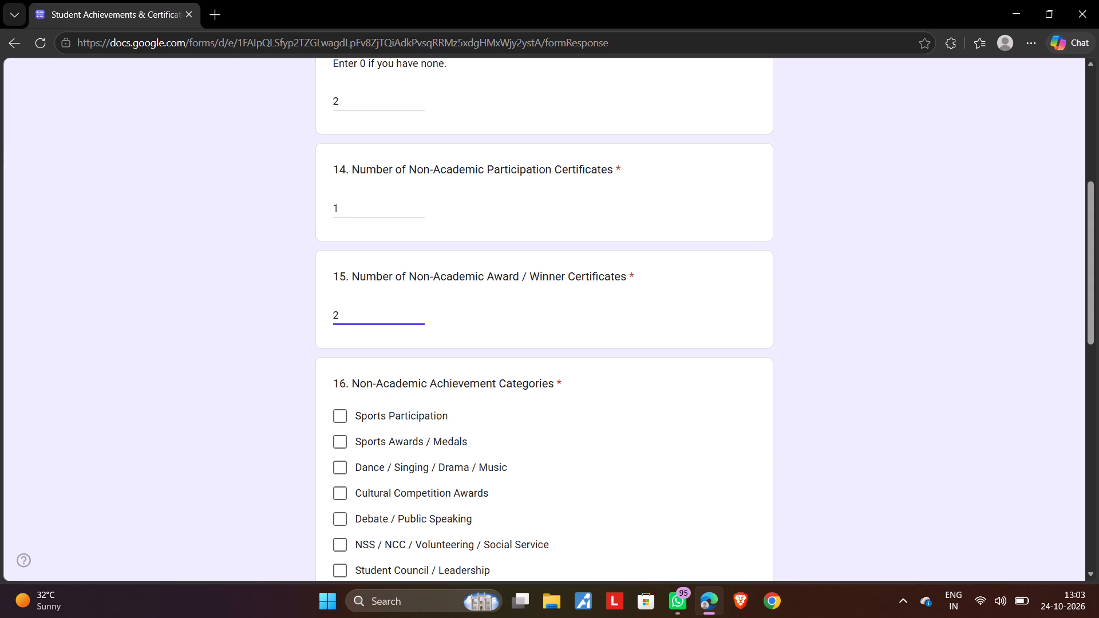
pyautogui.scroll(-2, 346, 438)
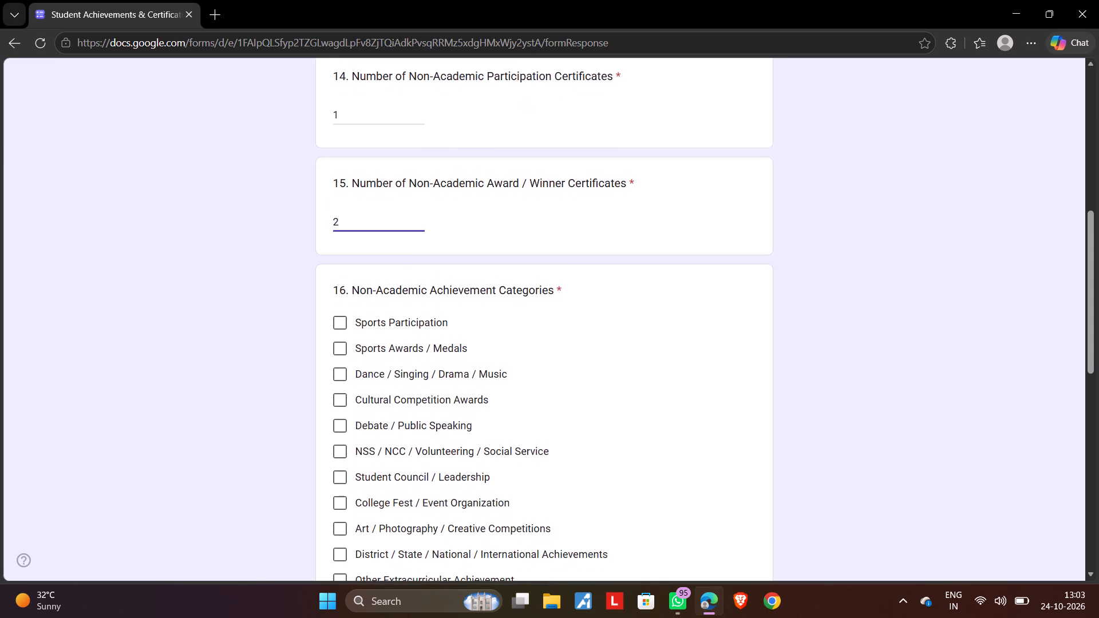
pyautogui.scroll(-1, 346, 438)
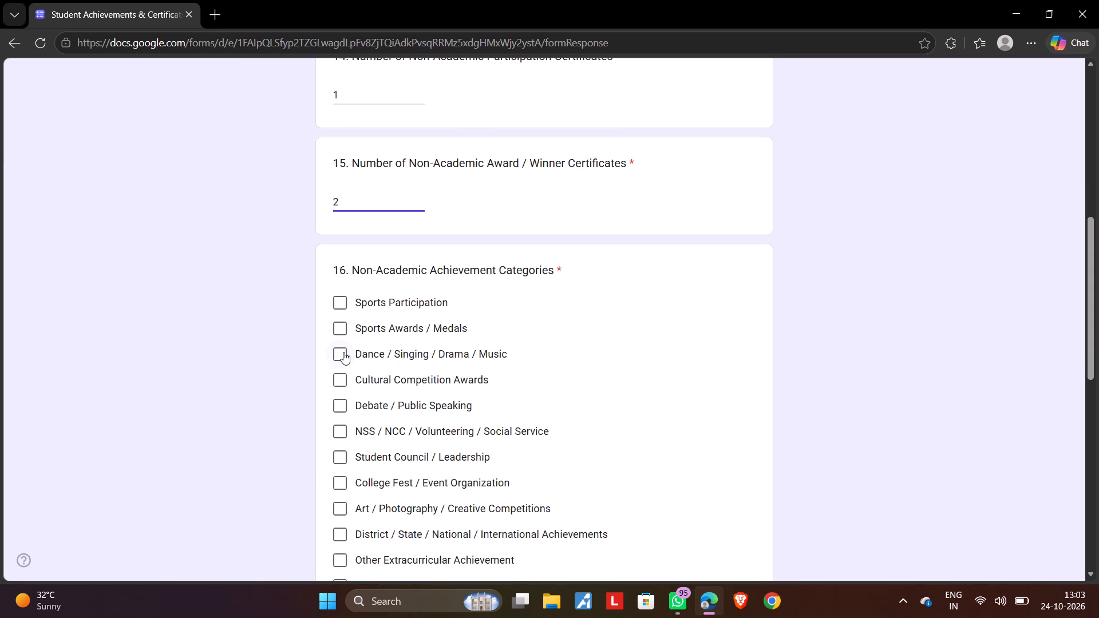
pyautogui.click(343, 352)
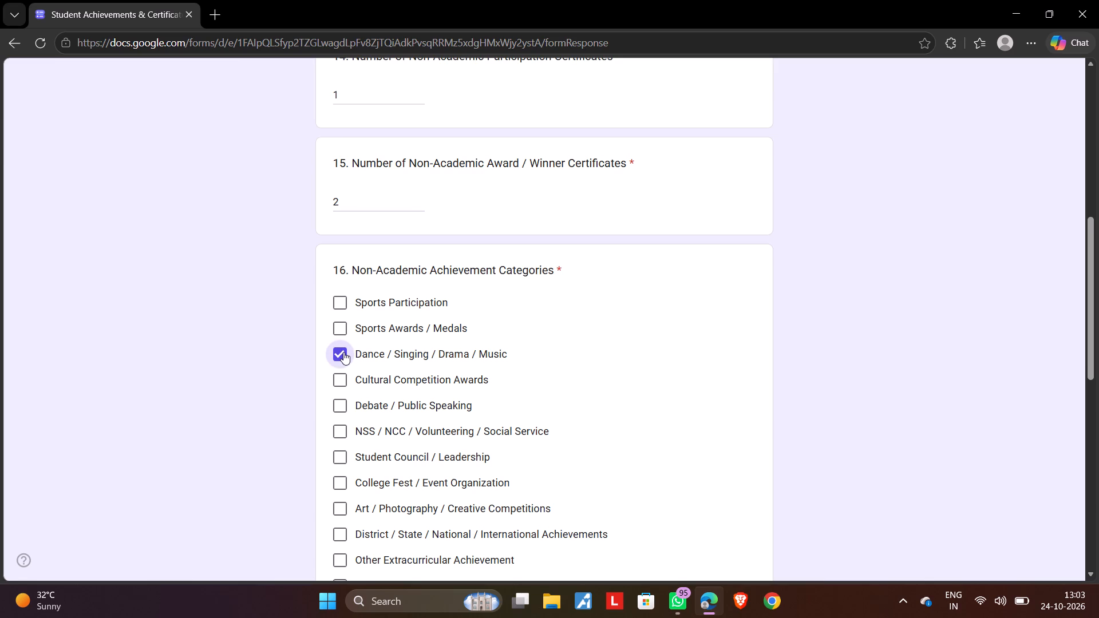
pyautogui.scroll(-1, 343, 352)
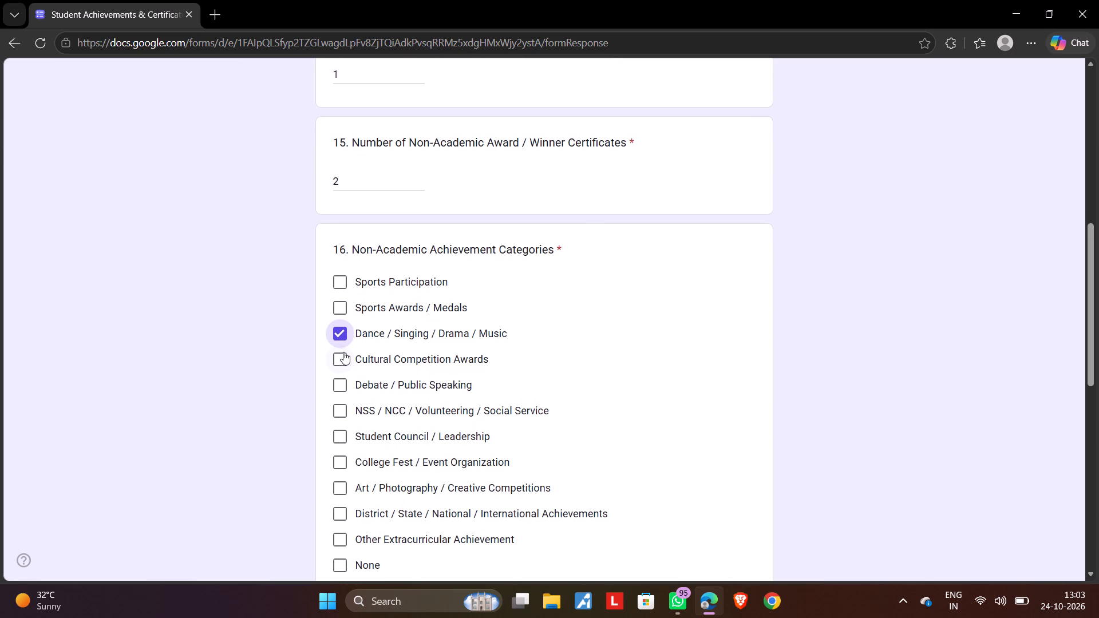
pyautogui.scroll(-1, 343, 352)
pyautogui.click(337, 418)
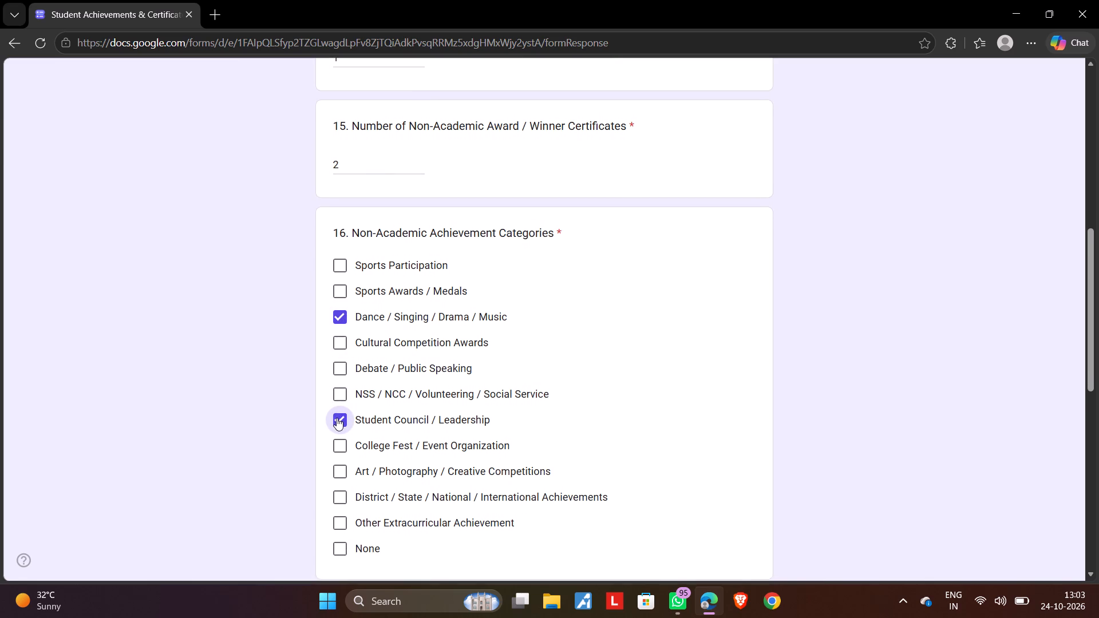
pyautogui.scroll(-1, 337, 418)
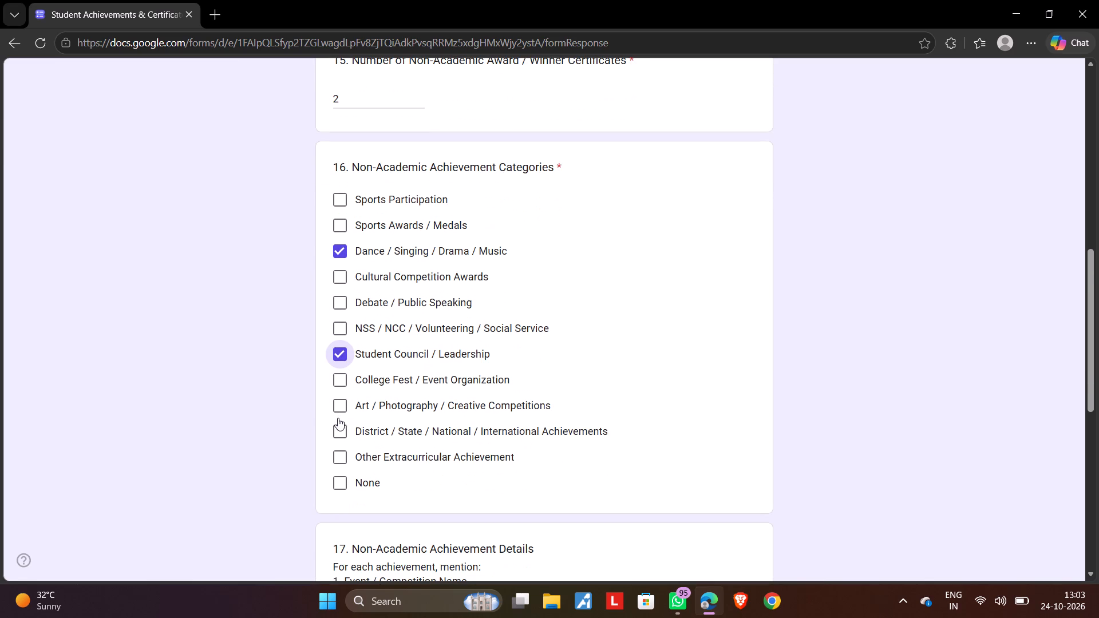
pyautogui.click(342, 375)
# Set the total, participation and award/winner non-academic certificate counts in questions 13 to 15 to 3 each.
pyautogui.scroll(2, 342, 375)
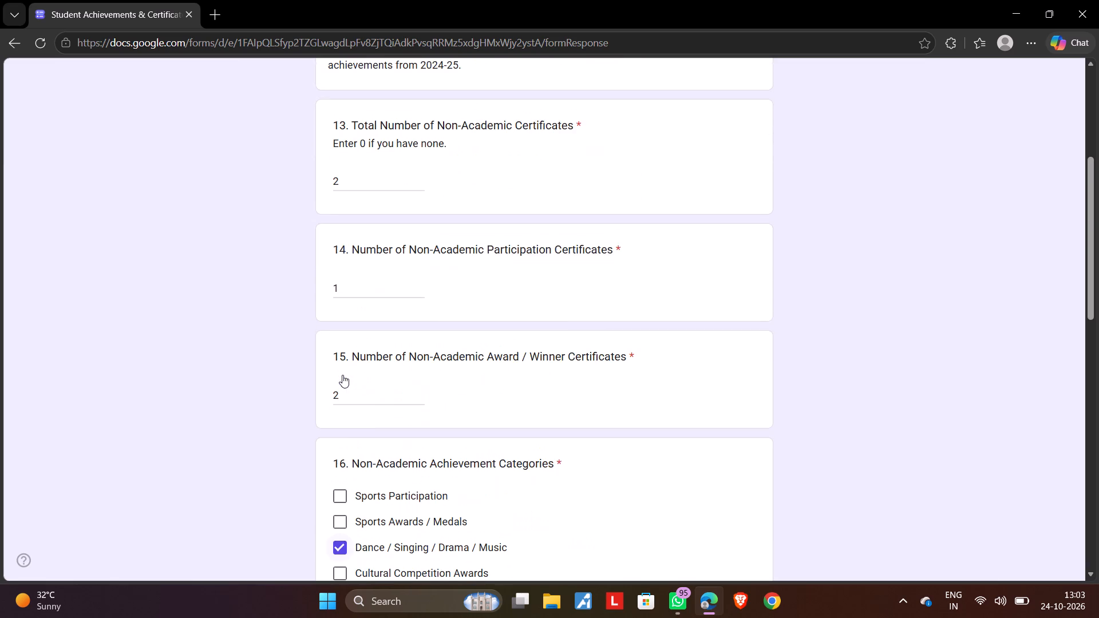
pyautogui.scroll(1, 342, 375)
pyautogui.click(343, 176)
pyautogui.press('BackSpace')
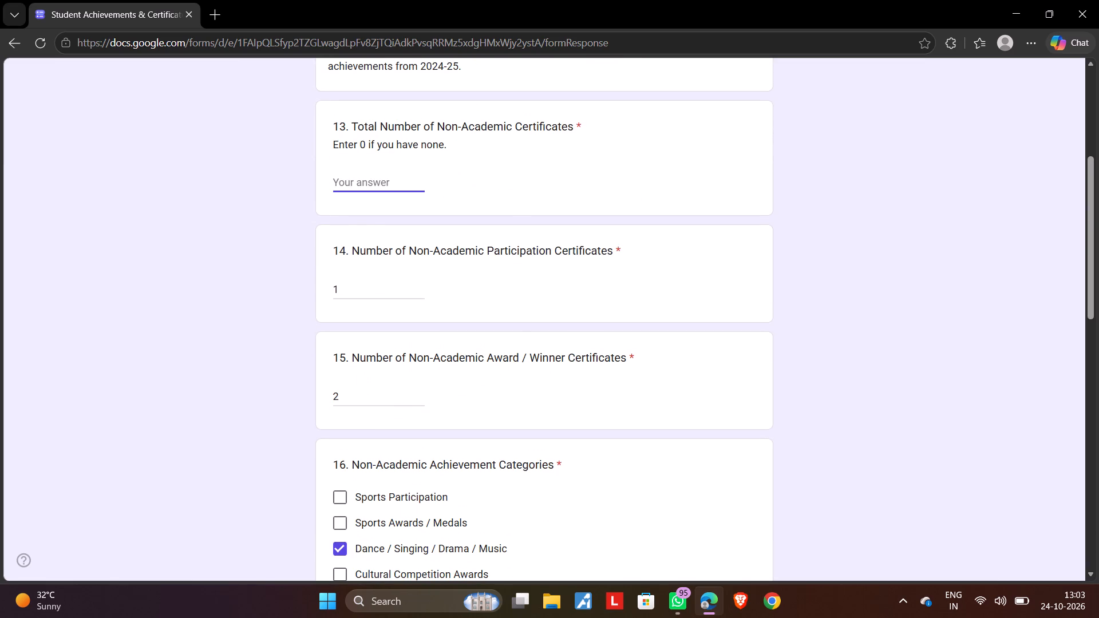
pyautogui.press('3')
pyautogui.click(350, 291)
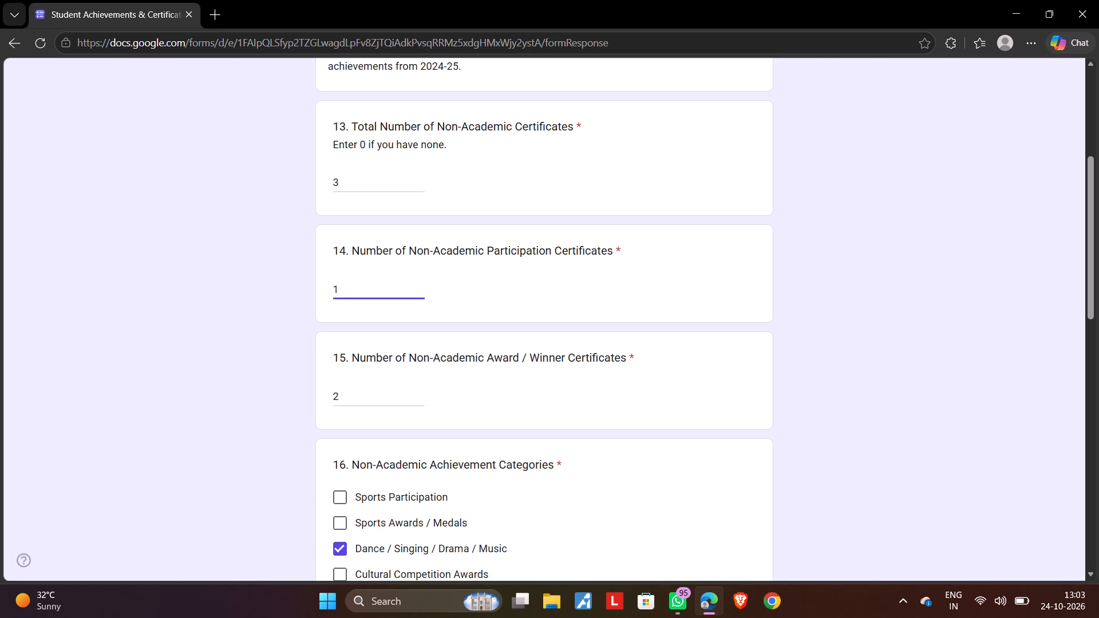
pyautogui.press('BackSpace')
pyautogui.press('3')
pyautogui.click(344, 392)
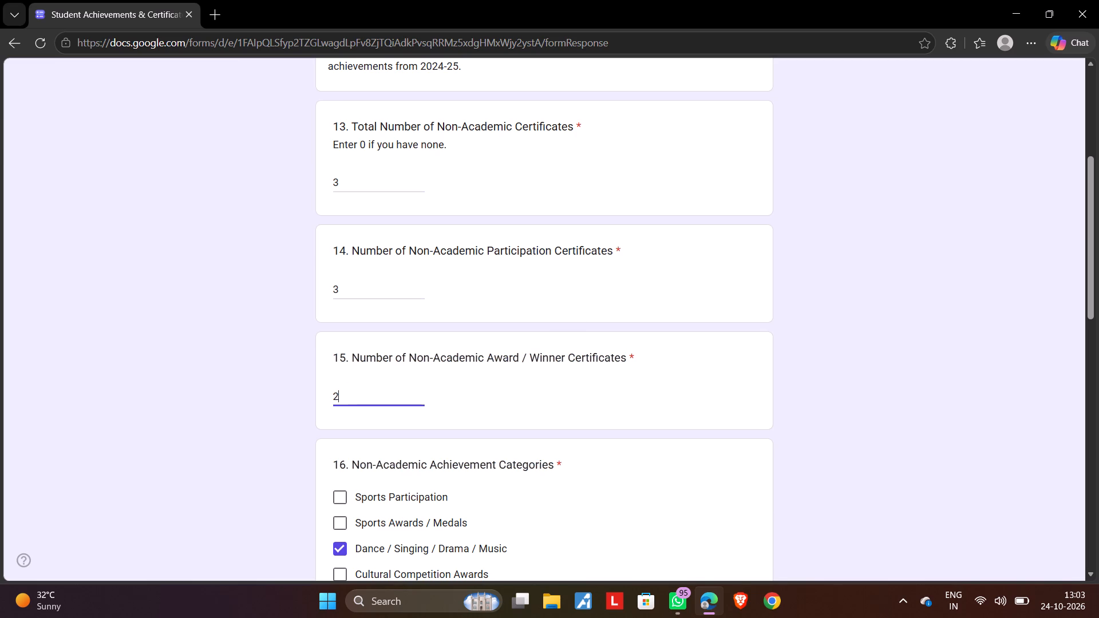
pyautogui.press('BackSpace')
pyautogui.press('3')
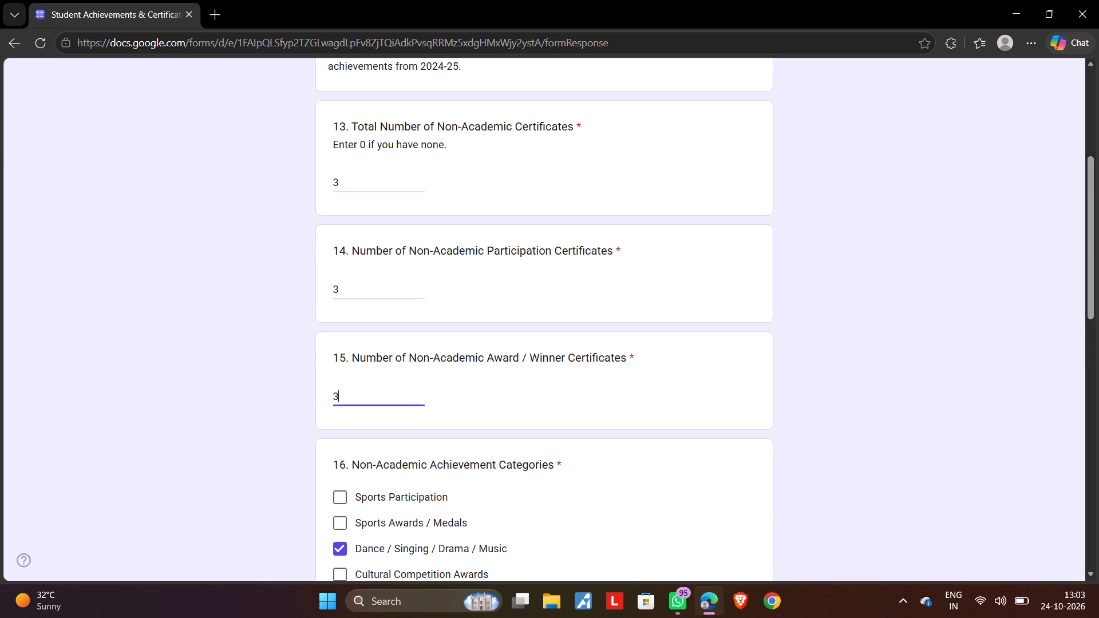
# Review the achievement categories, the details requested in question 17 and the non-academic certificate upload requirements.
pyautogui.scroll(-1, 344, 392)
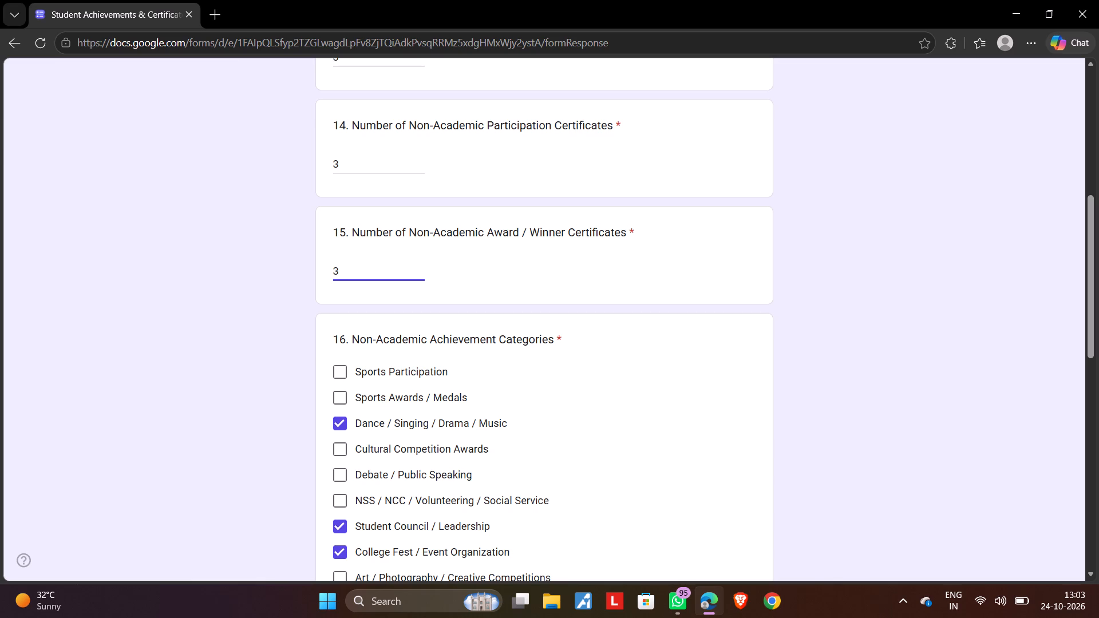
pyautogui.scroll(-2, 344, 392)
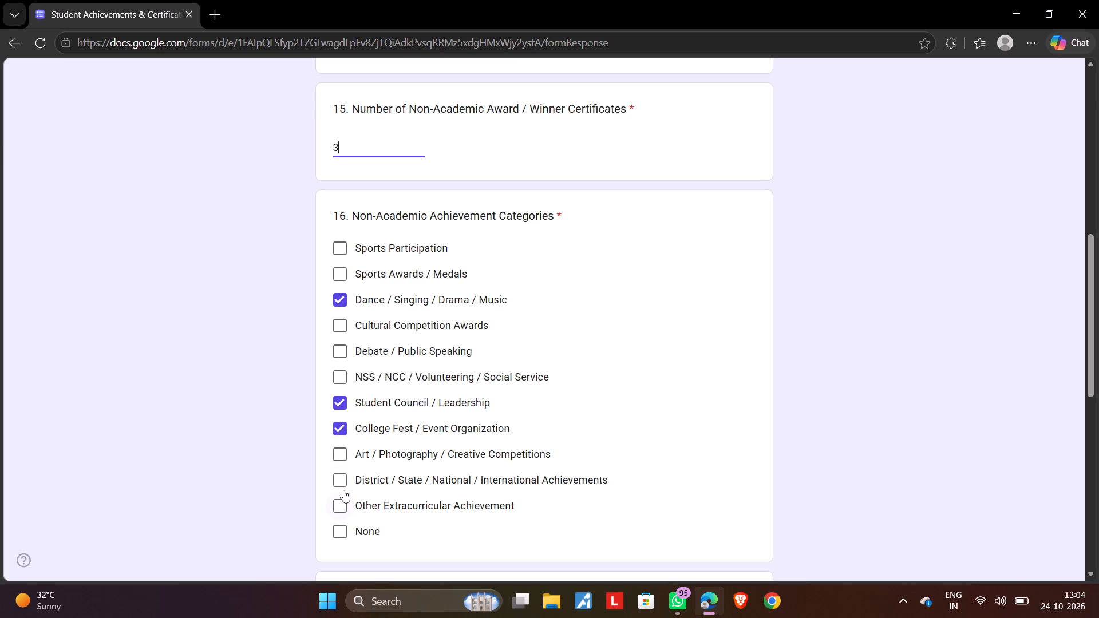
pyautogui.scroll(-3, 342, 456)
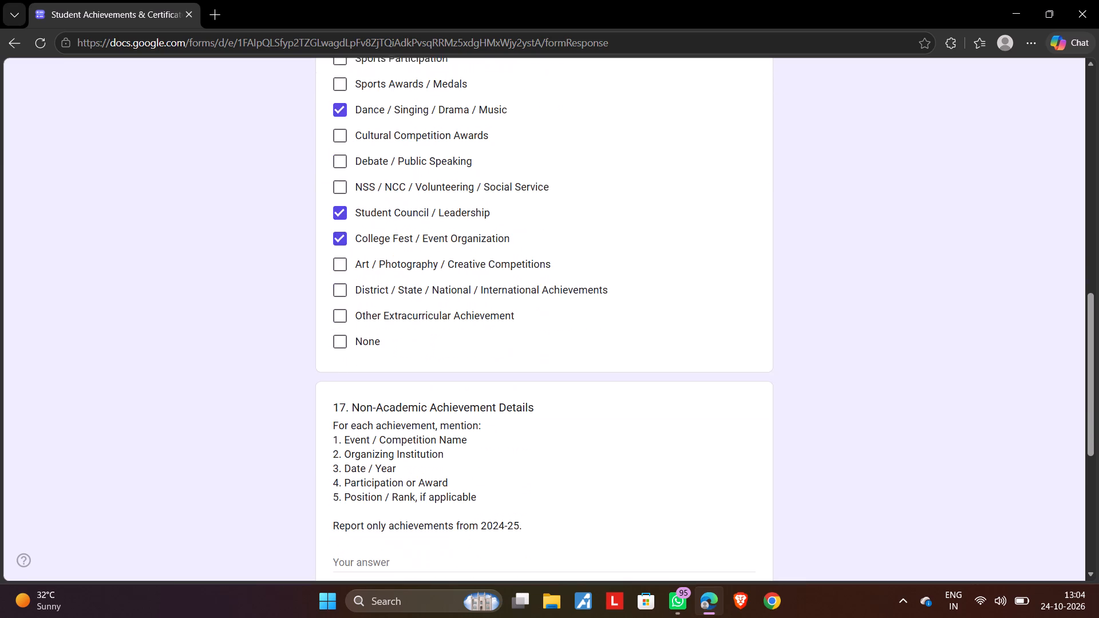
pyautogui.scroll(-2, 342, 456)
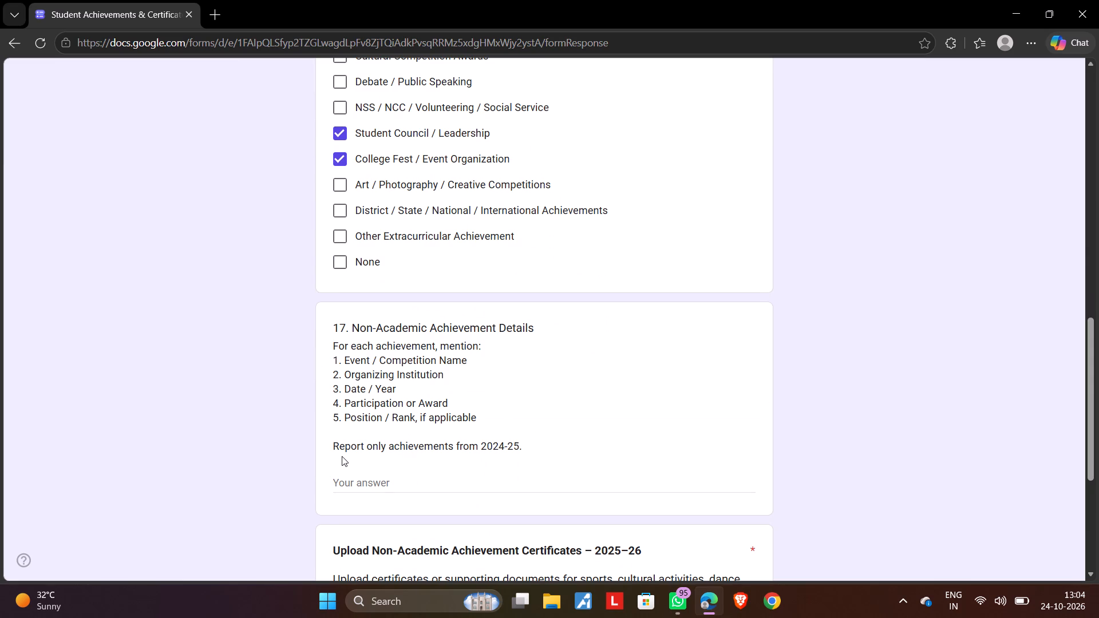
pyautogui.scroll(-1, 342, 456)
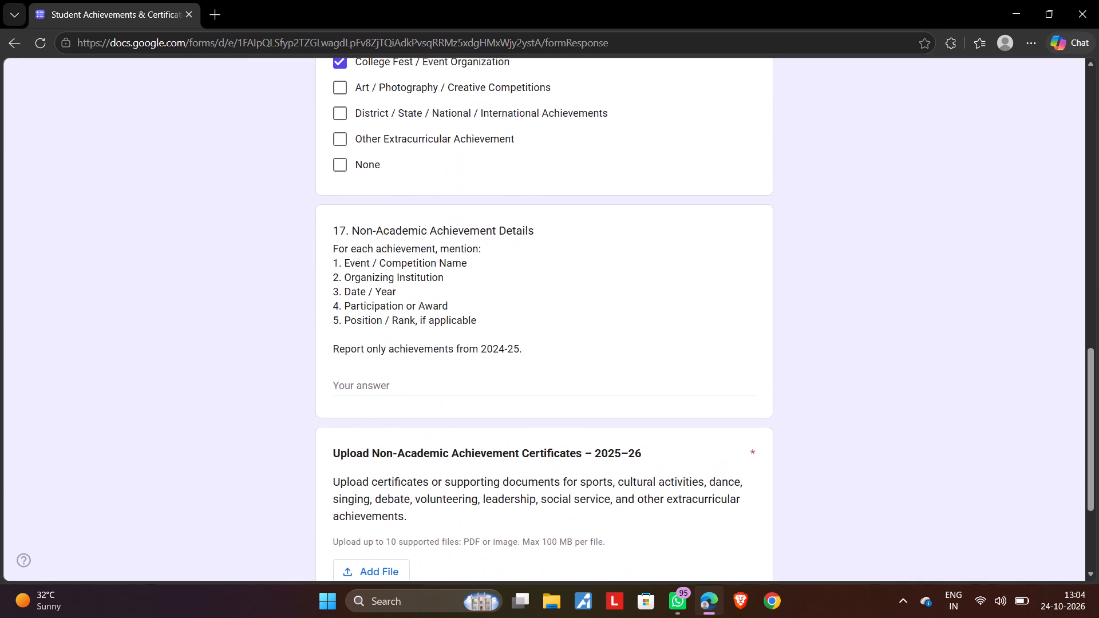
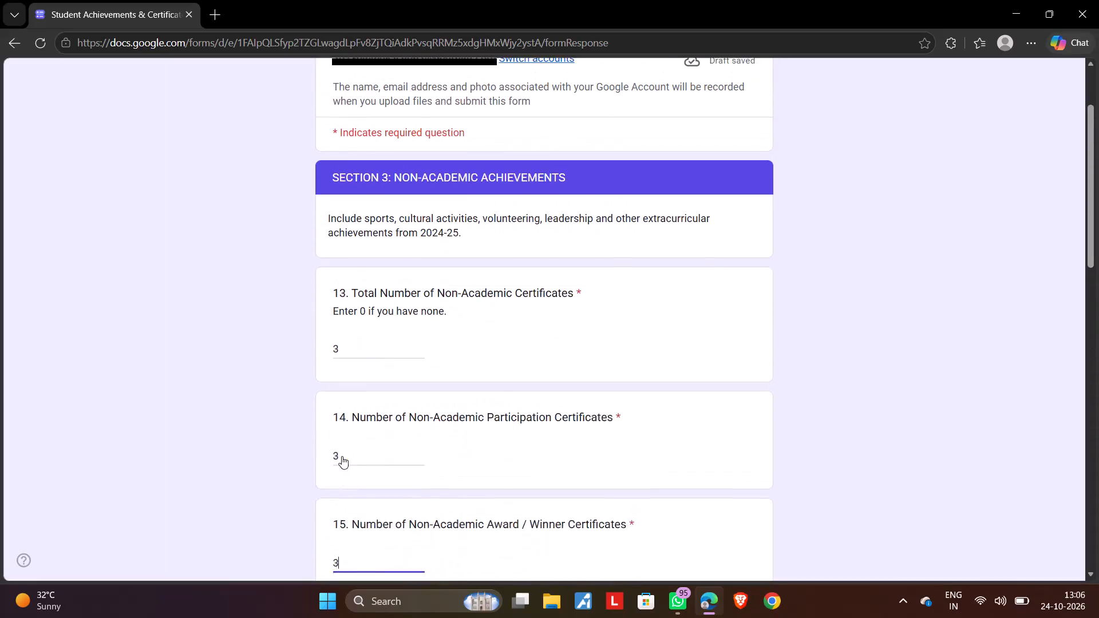
# Set the total, participation and award/winner non-academic certificate counts in questions 13 to 15 to 2 each.
pyautogui.click(341, 358)
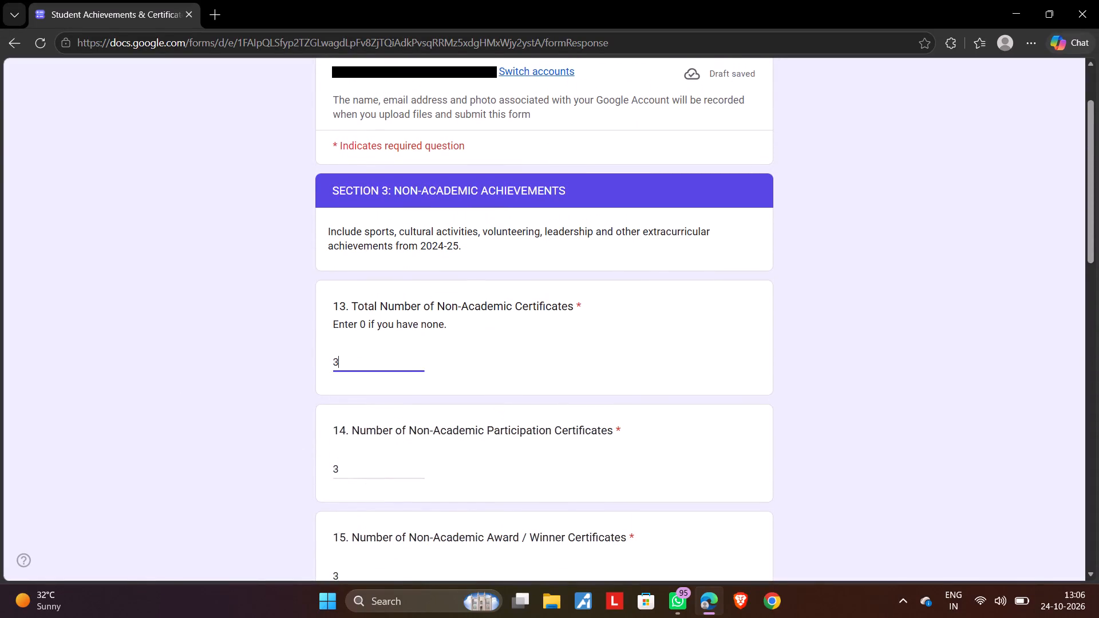
pyautogui.press('BackSpace')
pyautogui.press('2')
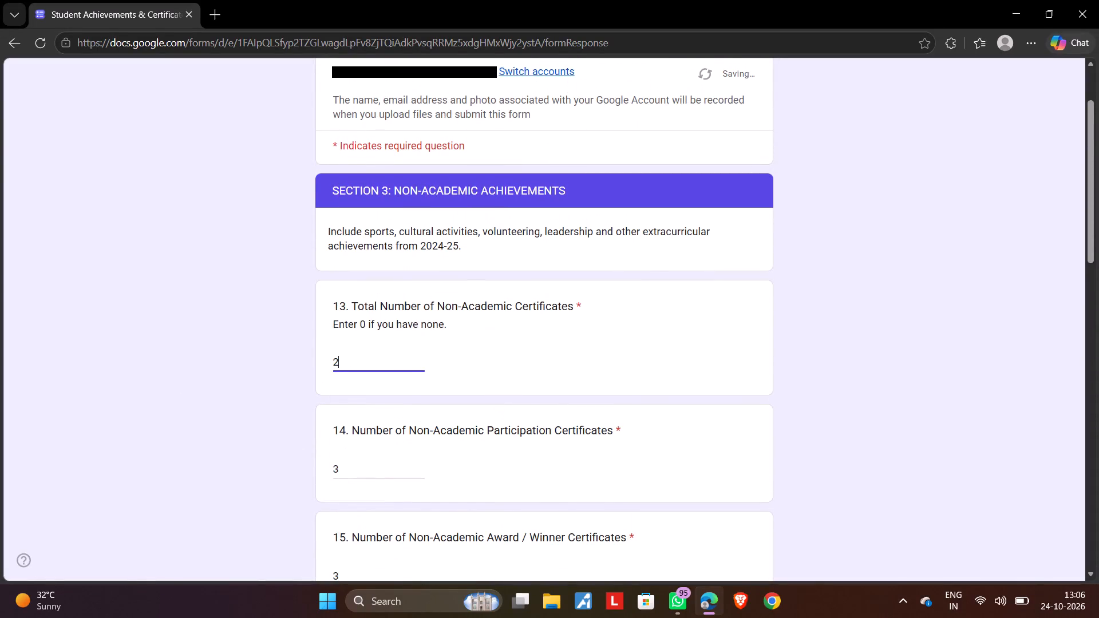
pyautogui.click(345, 472)
pyautogui.press('BackSpace')
pyautogui.press('2')
pyautogui.scroll(-1, 345, 472)
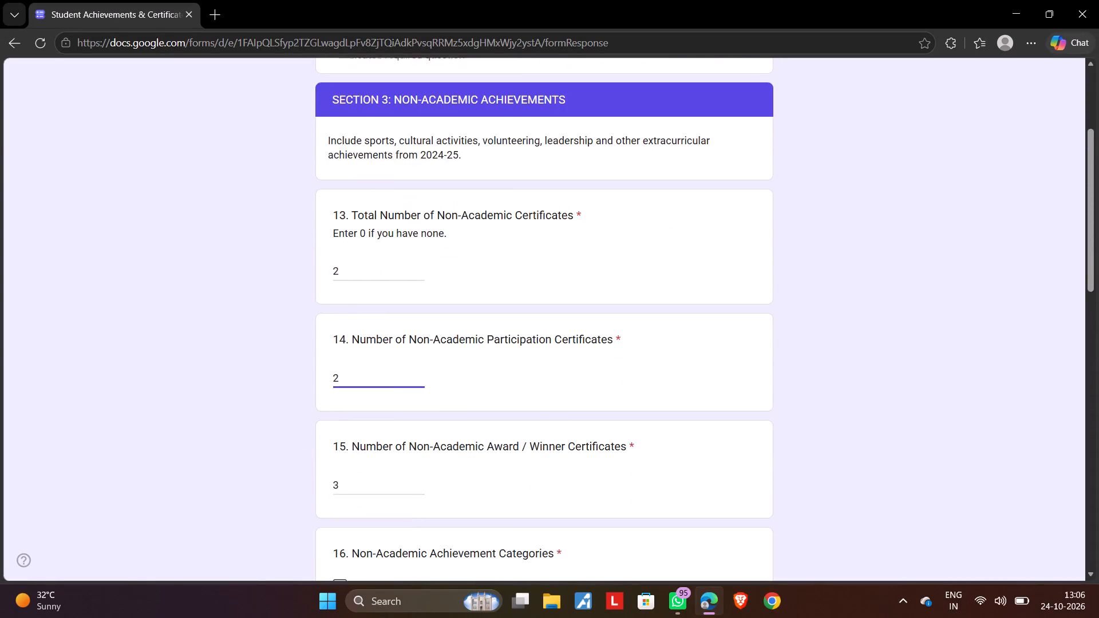
pyautogui.scroll(-1, 345, 472)
pyautogui.click(337, 477)
pyautogui.press('BackSpace')
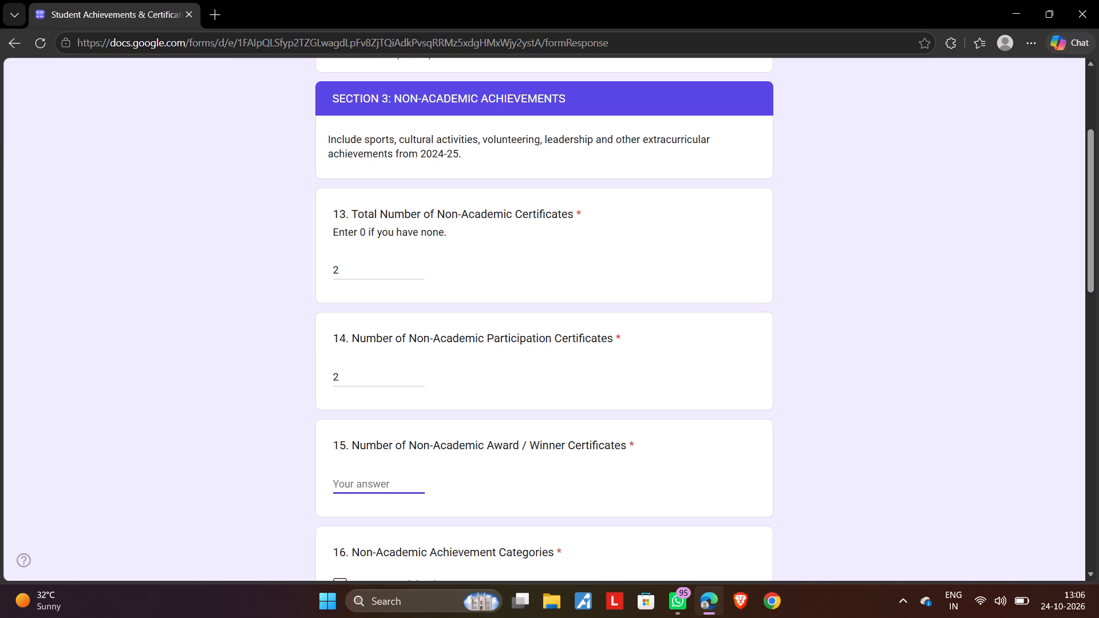
pyautogui.press('2')
pyautogui.scroll(-3, 337, 477)
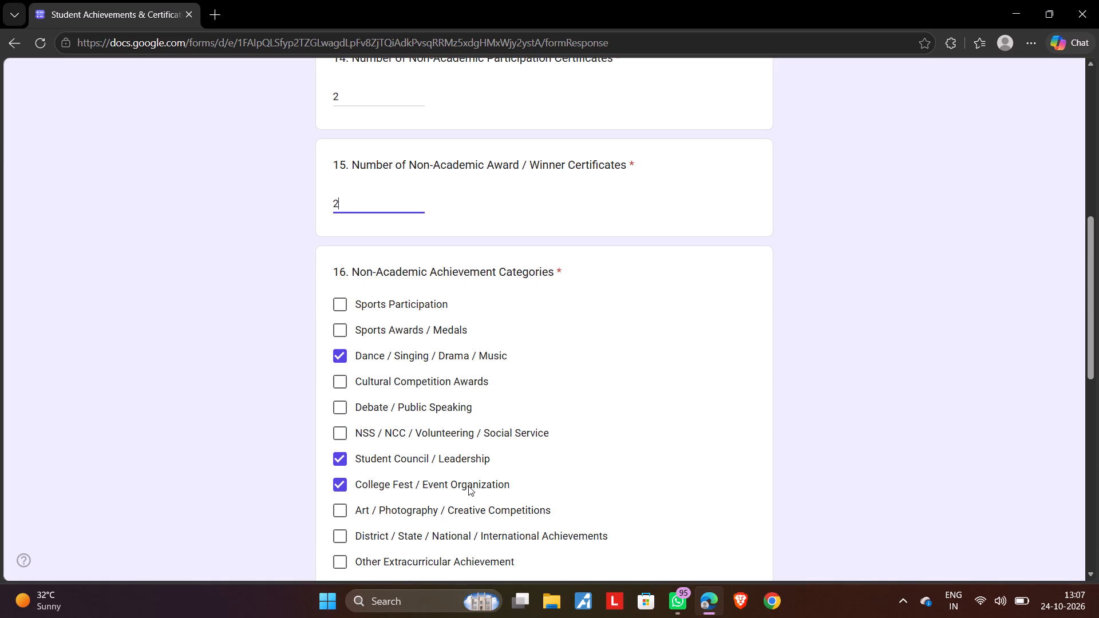
pyautogui.scroll(-5, 468, 486)
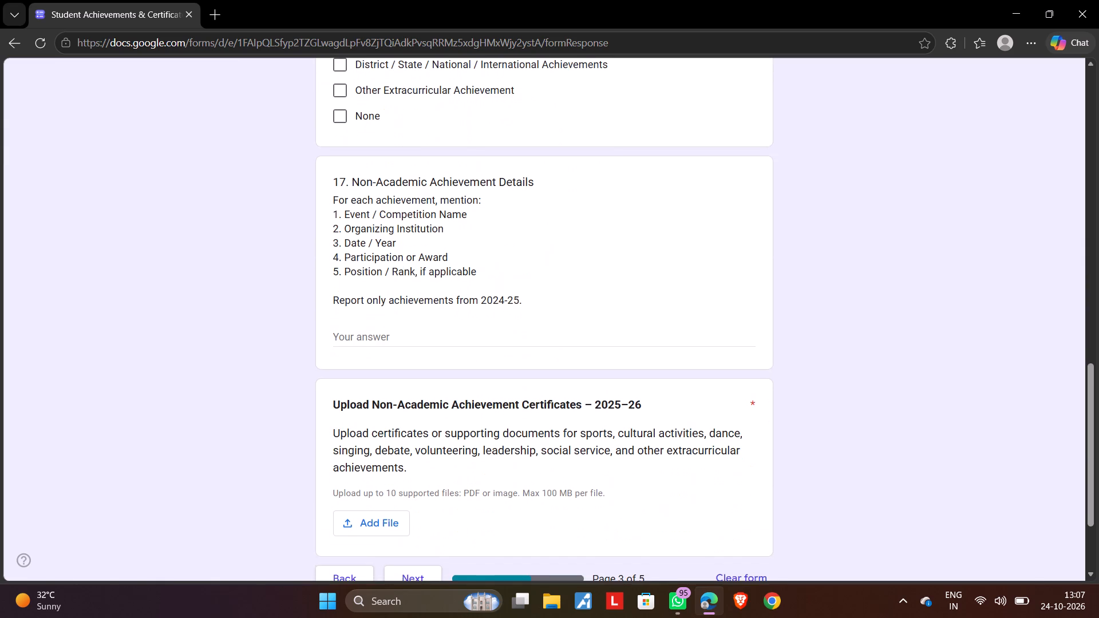
pyautogui.click(396, 599)
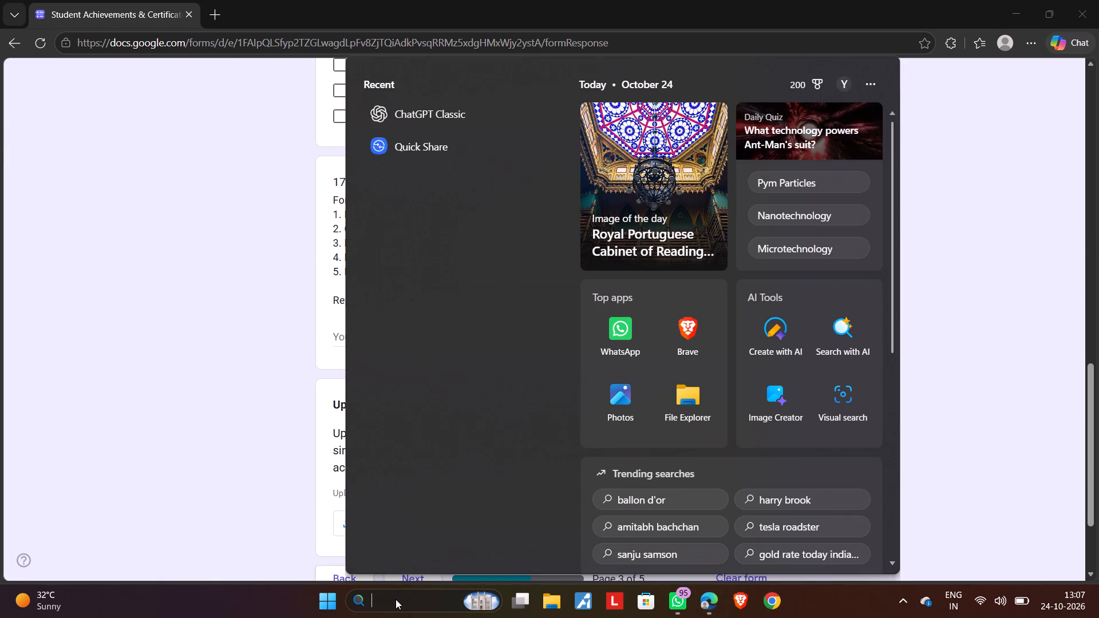
pyautogui.click(459, 104)
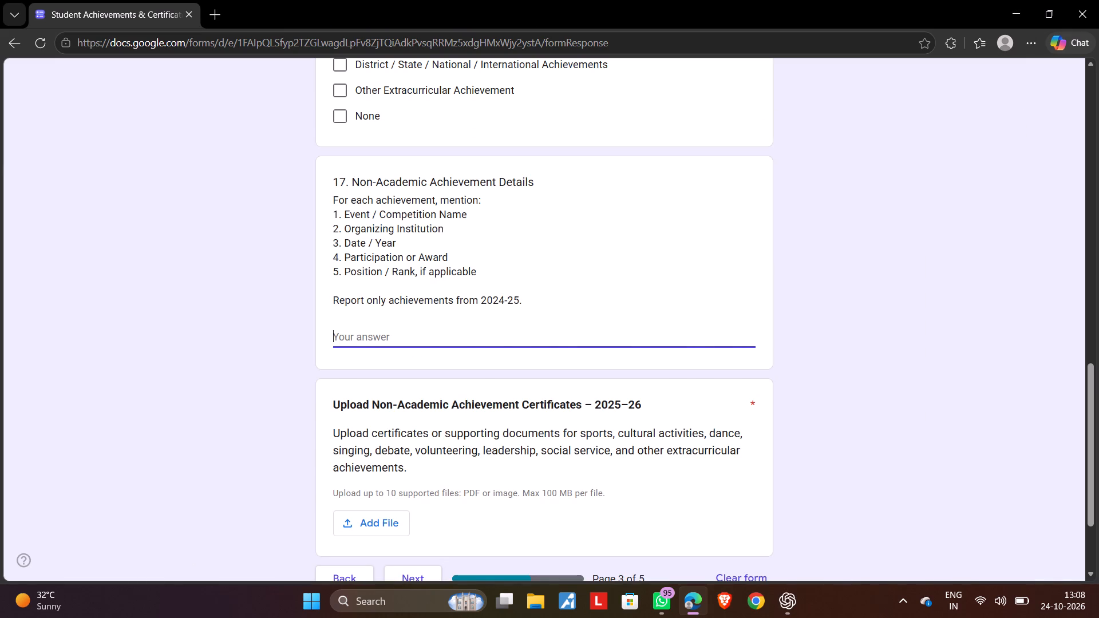
pyautogui.hotkey('ctrl', 'v')
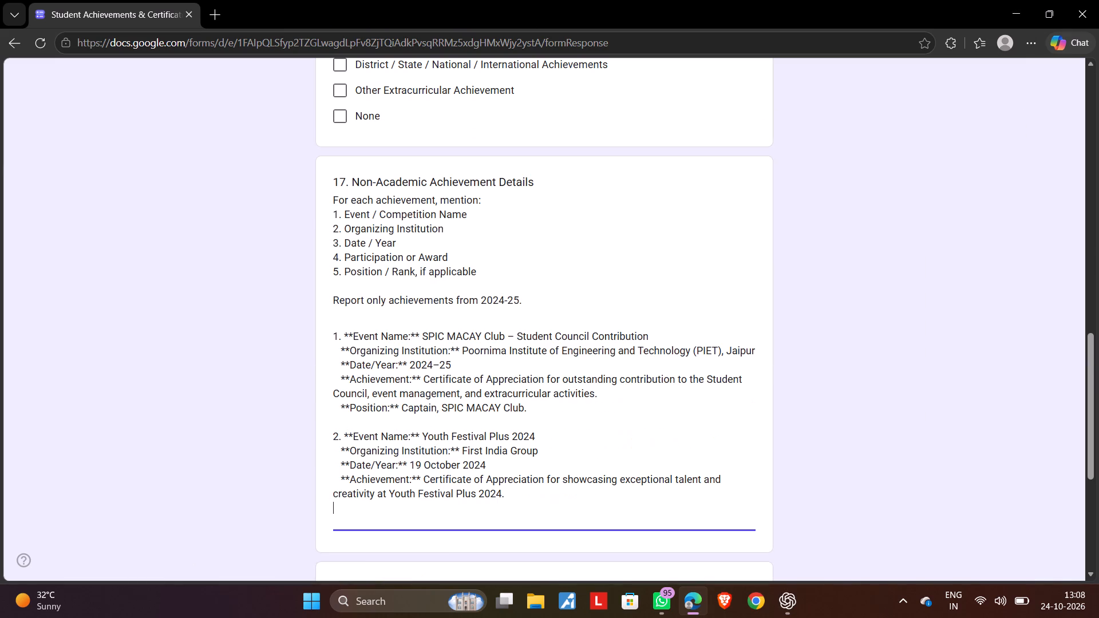
# Remove the asterisks around the "Event Name:" label of the first achievement in the question 17 answer.
pyautogui.scroll(1, 421, 456)
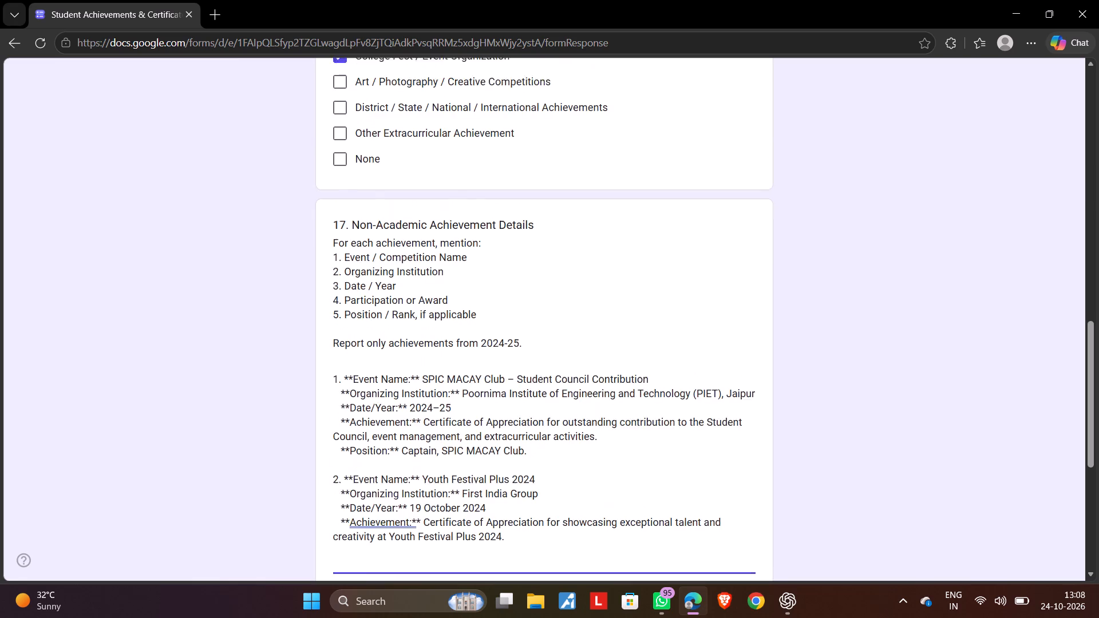
pyautogui.scroll(1, 421, 456)
pyautogui.scroll(-1, 421, 456)
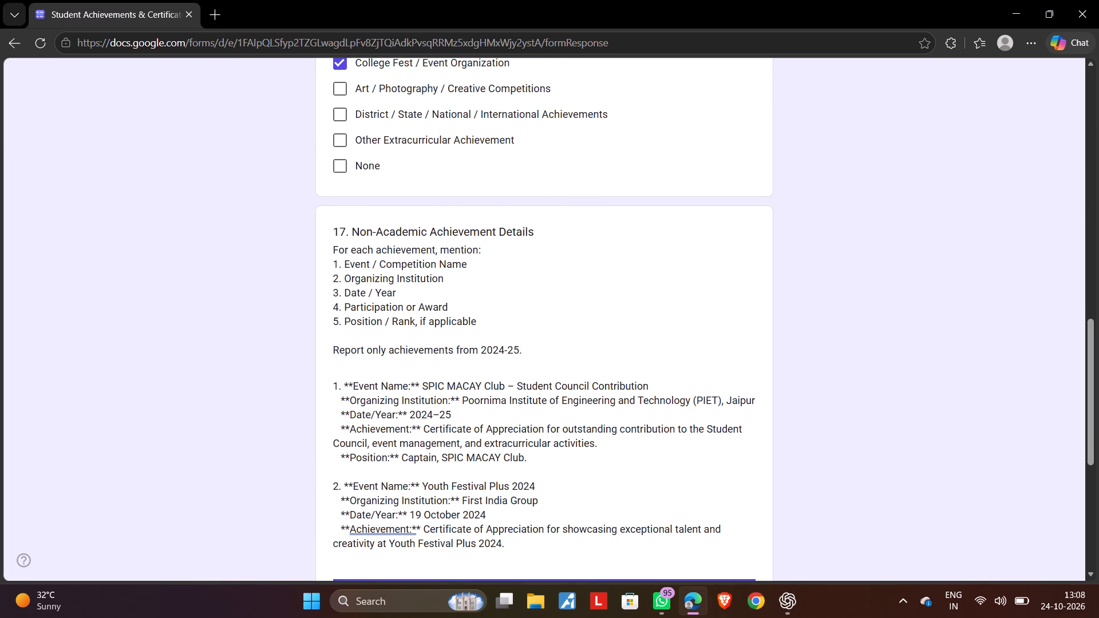
pyautogui.click(351, 382)
pyautogui.press('BackSpace')
pyautogui.press('BackSpace')
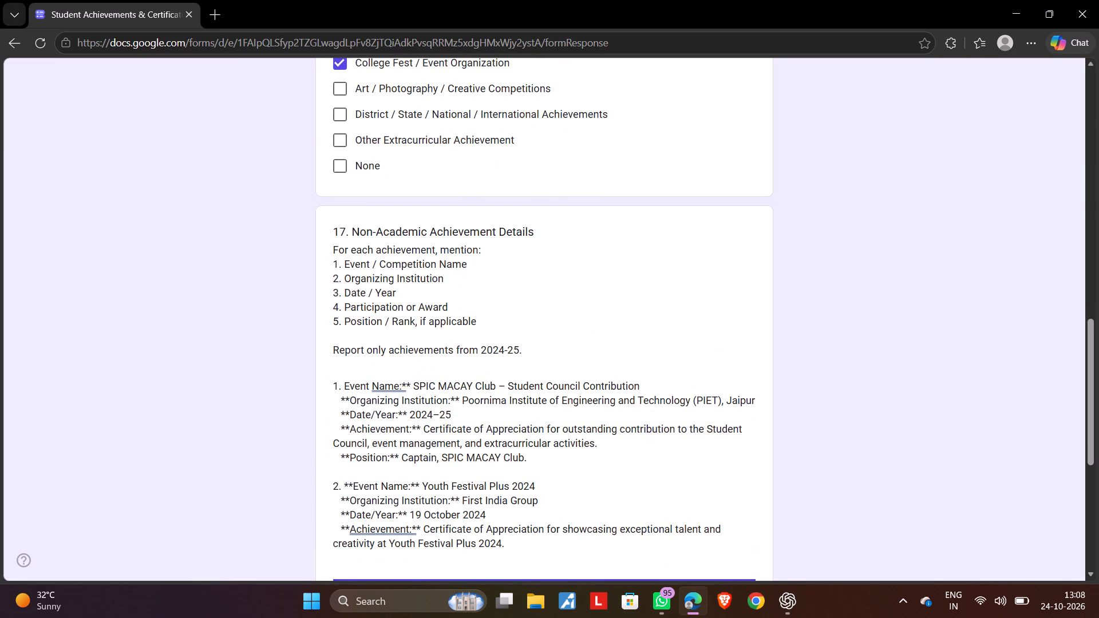
pyautogui.press('Right')
pyautogui.press('Right')
pyautogui.press('Right')
pyautogui.press('Right')
pyautogui.press('Right')
pyautogui.press('Right')
pyautogui.press('Right')
pyautogui.press('Right')
pyautogui.press('Right')
pyautogui.press('Right')
pyautogui.press('Right')
pyautogui.press('Right')
pyautogui.press('Right')
pyautogui.press('BackSpace')
pyautogui.press('BackSpace')
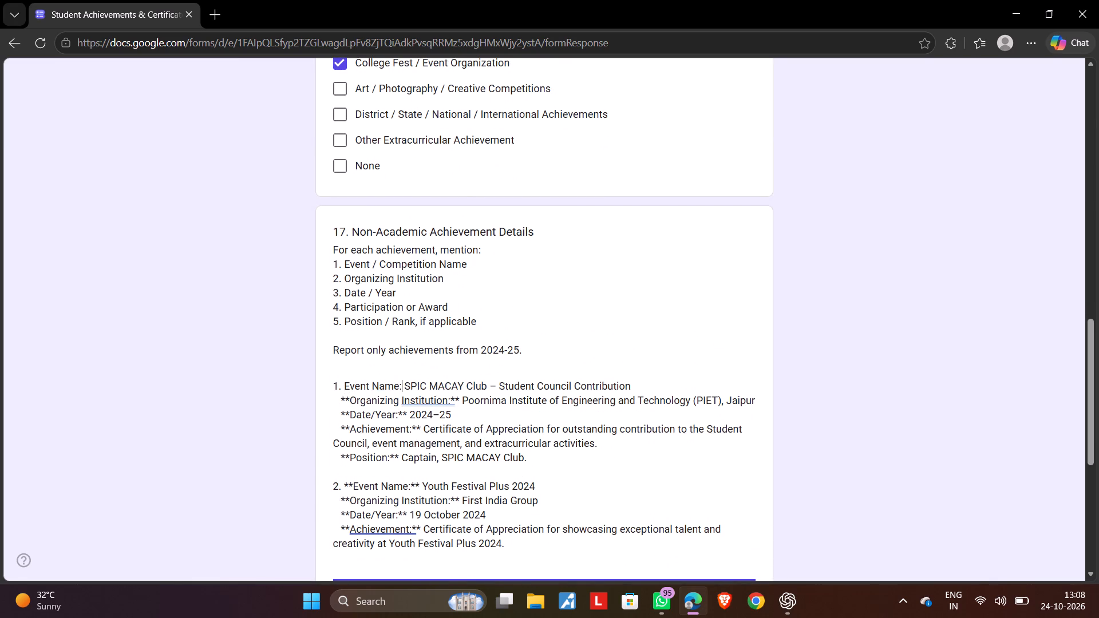
# Remove the asterisks around the "Organizing Institution:" label of the first achievement.
pyautogui.click(459, 396)
pyautogui.press('BackSpace')
pyautogui.press('BackSpace')
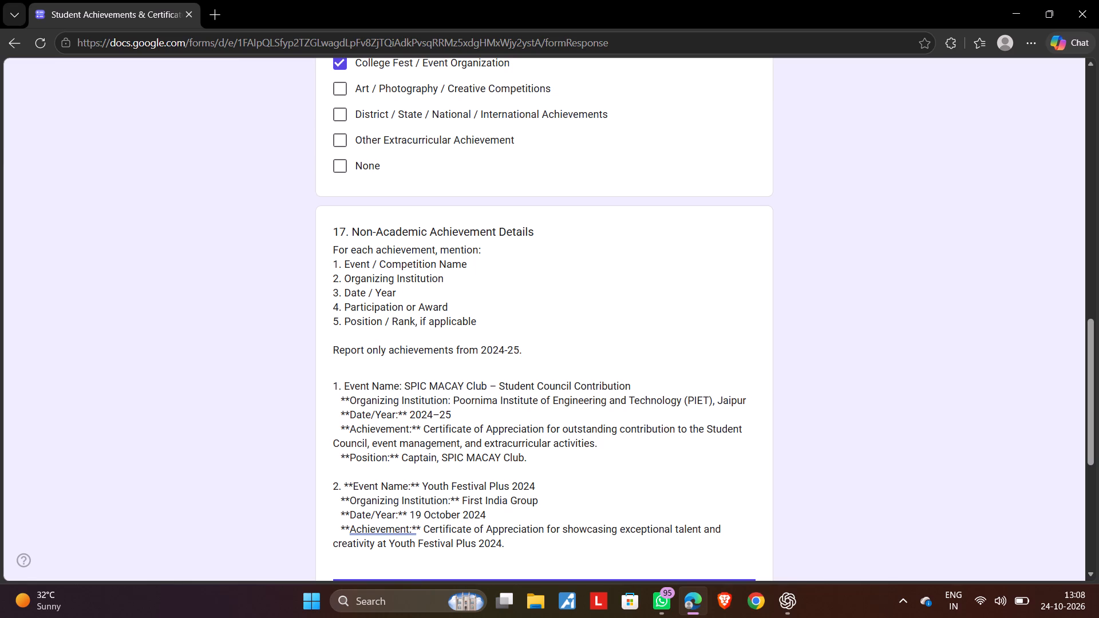
pyautogui.click(348, 396)
pyautogui.press('BackSpace')
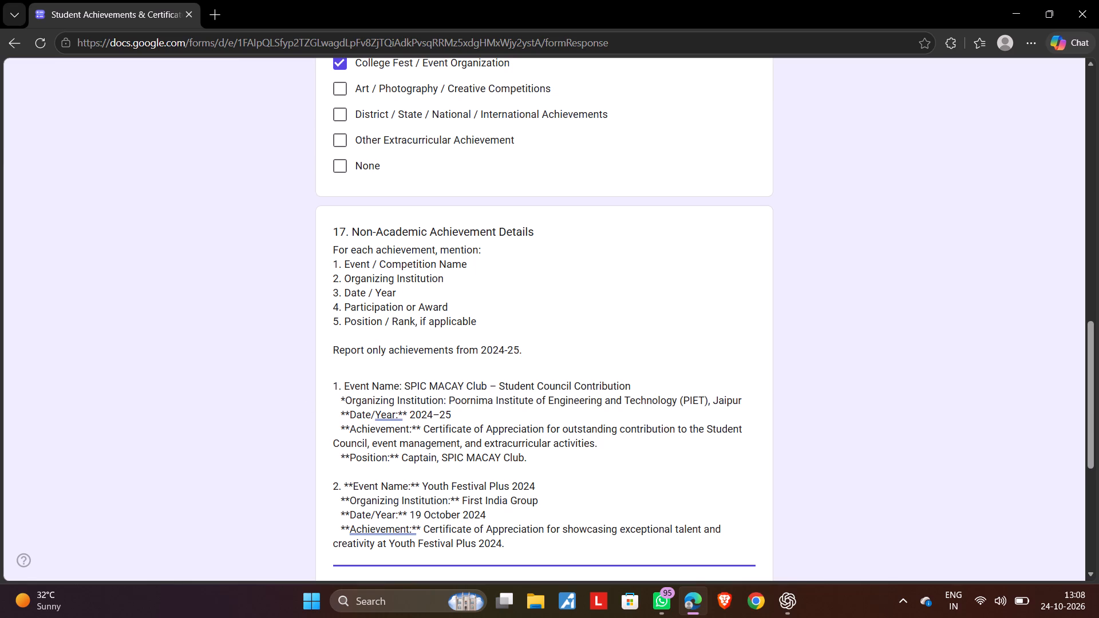
pyautogui.press('BackSpace')
# Remove the asterisks around the "Date/Year:" label of the first achievement.
pyautogui.click(347, 414)
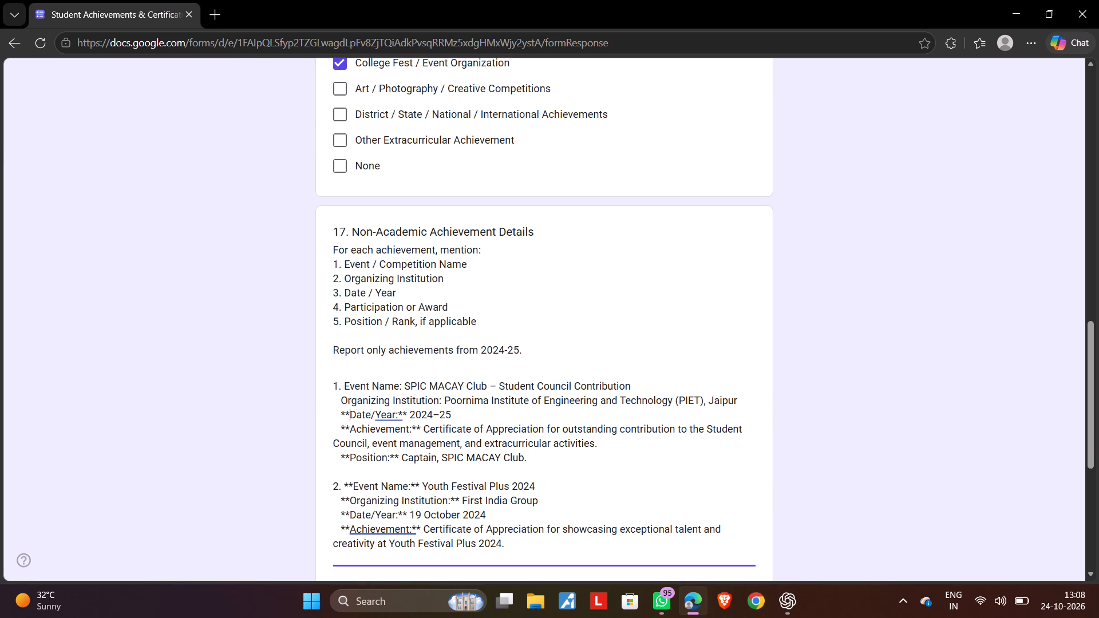
pyautogui.press('BackSpace')
pyautogui.press('BackSpace')
pyautogui.press('Right')
pyautogui.press('Right')
pyautogui.press('Right')
pyautogui.press('Right')
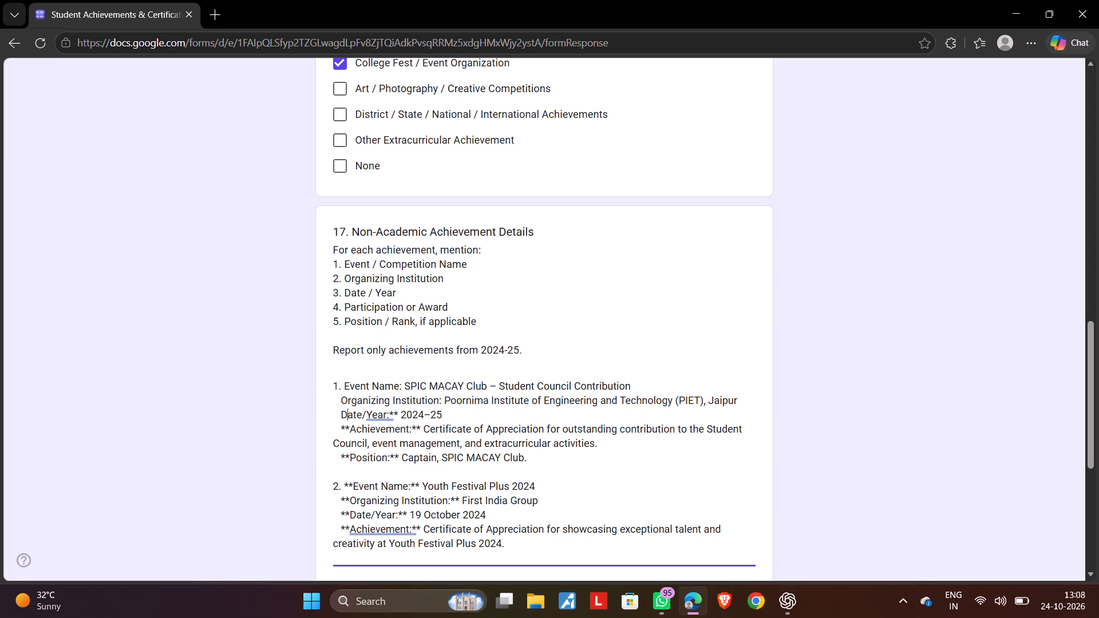
pyautogui.press('Right')
pyautogui.press('Right')
pyautogui.press('Right')
pyautogui.press('Right')
pyautogui.press('Right')
pyautogui.press('Right')
pyautogui.press('Right')
pyautogui.press('Right')
pyautogui.press('BackSpace')
pyautogui.press('BackSpace')
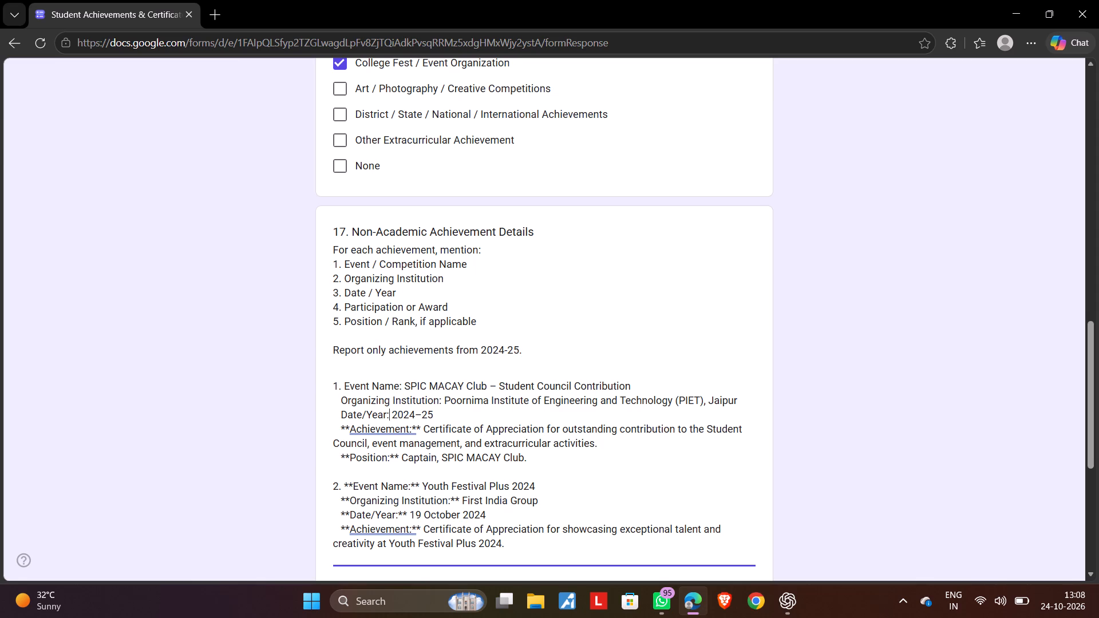
# Shorten the first achievement's date label to "Year:".
pyautogui.click(365, 410)
pyautogui.press('BackSpace')
pyautogui.press('BackSpace')
pyautogui.press('BackSpace')
pyautogui.press('BackSpace')
pyautogui.press('BackSpace')
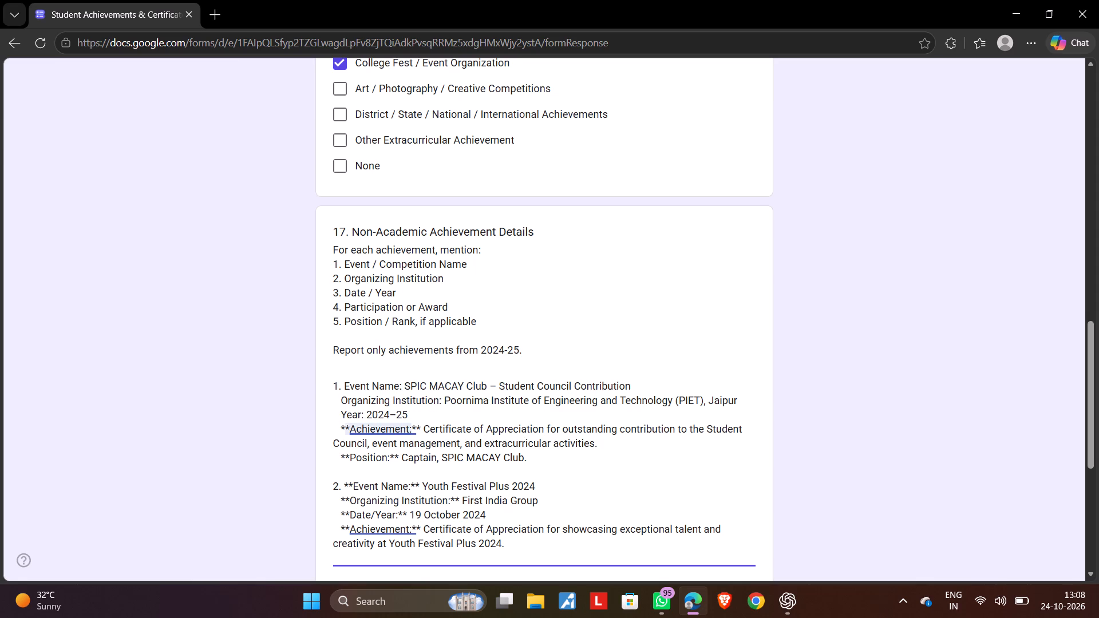
# Remove the asterisks around the "Achievement:" label of the first achievement.
pyautogui.click(347, 429)
pyautogui.press('BackSpace')
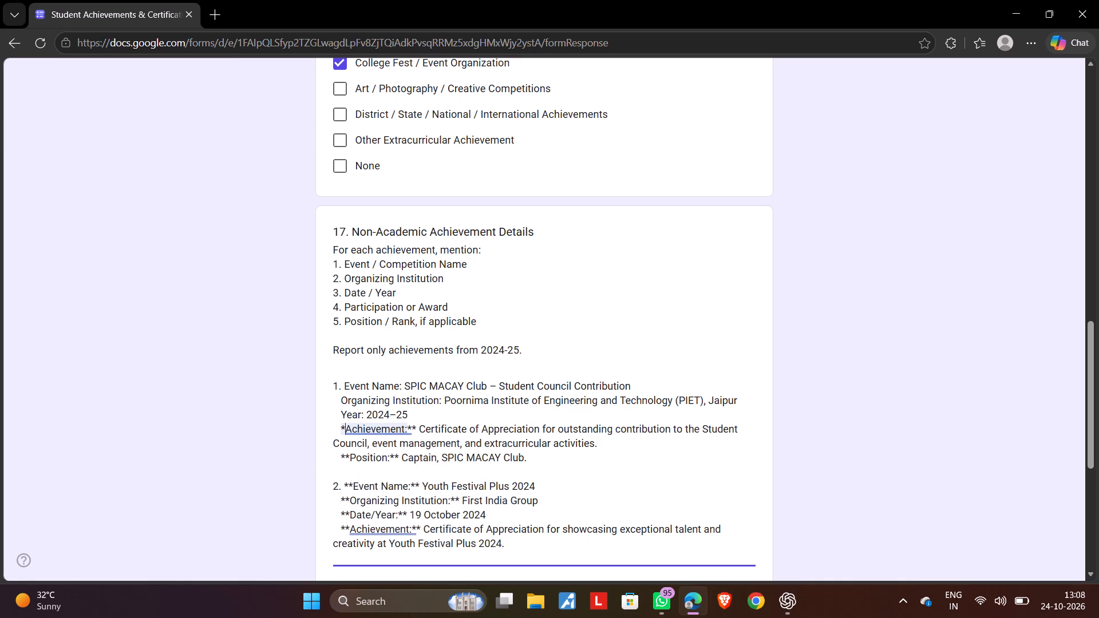
pyautogui.press('BackSpace')
pyautogui.press('Right')
pyautogui.press('Right')
pyautogui.press('Right')
pyautogui.press('Right')
pyautogui.press('Right')
pyautogui.press('Right')
pyautogui.press('Right')
pyautogui.press('Right')
pyautogui.press('Right')
pyautogui.press('Right')
pyautogui.press('Right')
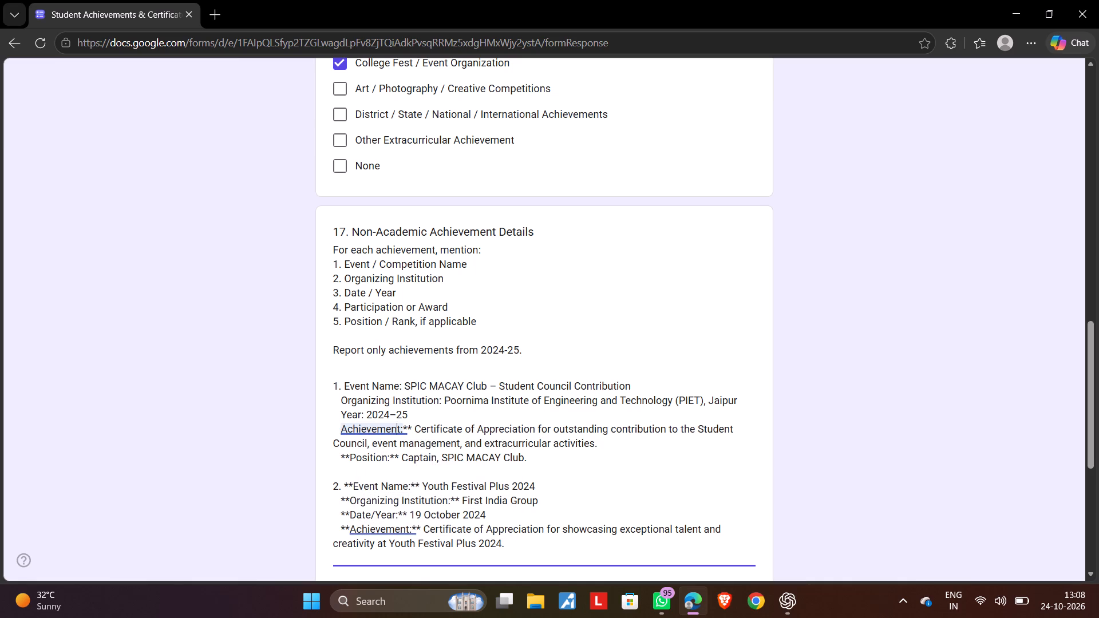
pyautogui.press('Right')
pyautogui.press('Right')
pyautogui.press('Right')
pyautogui.press('BackSpace')
pyautogui.press('BackSpace')
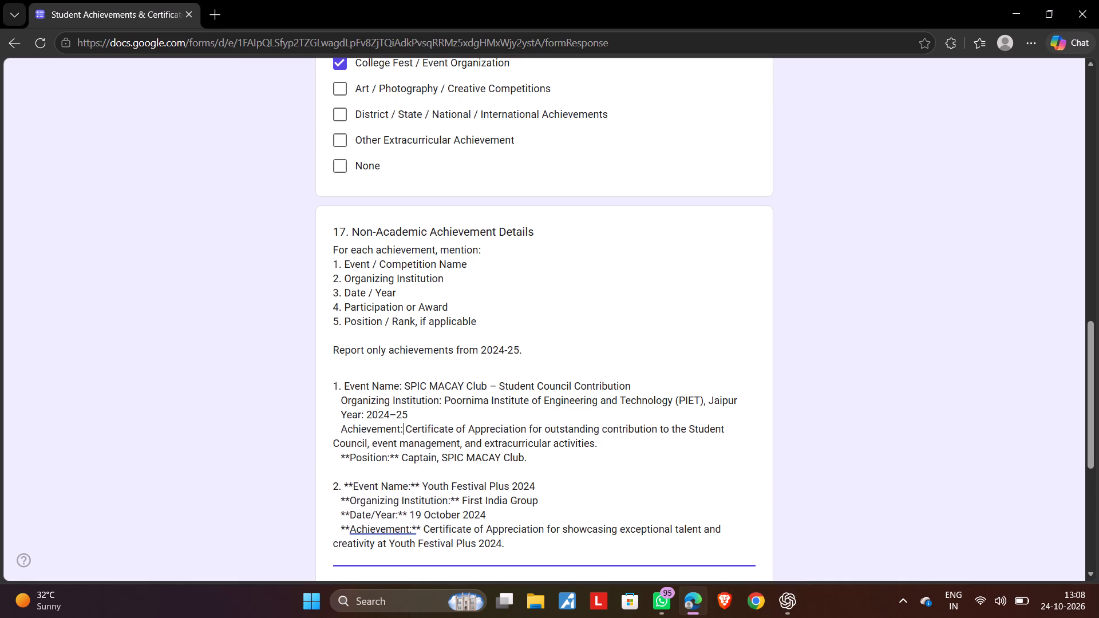
# Remove the asterisks around the "Position:" label of the first achievement.
pyautogui.click(347, 455)
pyautogui.press('BackSpace')
pyautogui.press('BackSpace')
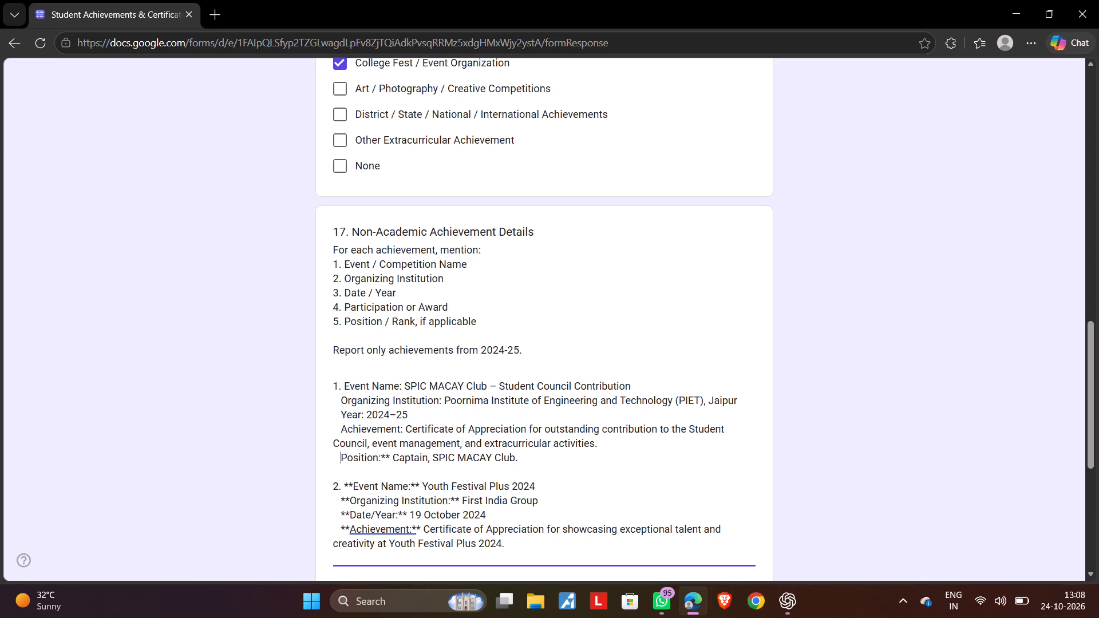
pyautogui.click(387, 453)
pyautogui.press('Right')
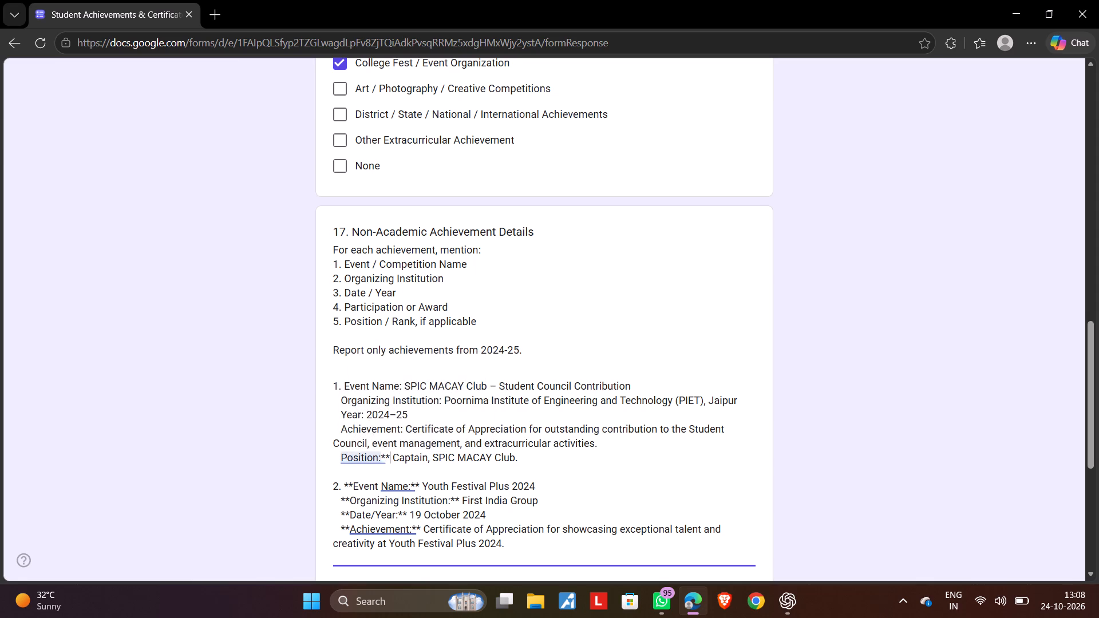
pyautogui.press('BackSpace')
pyautogui.press('BackSpace')
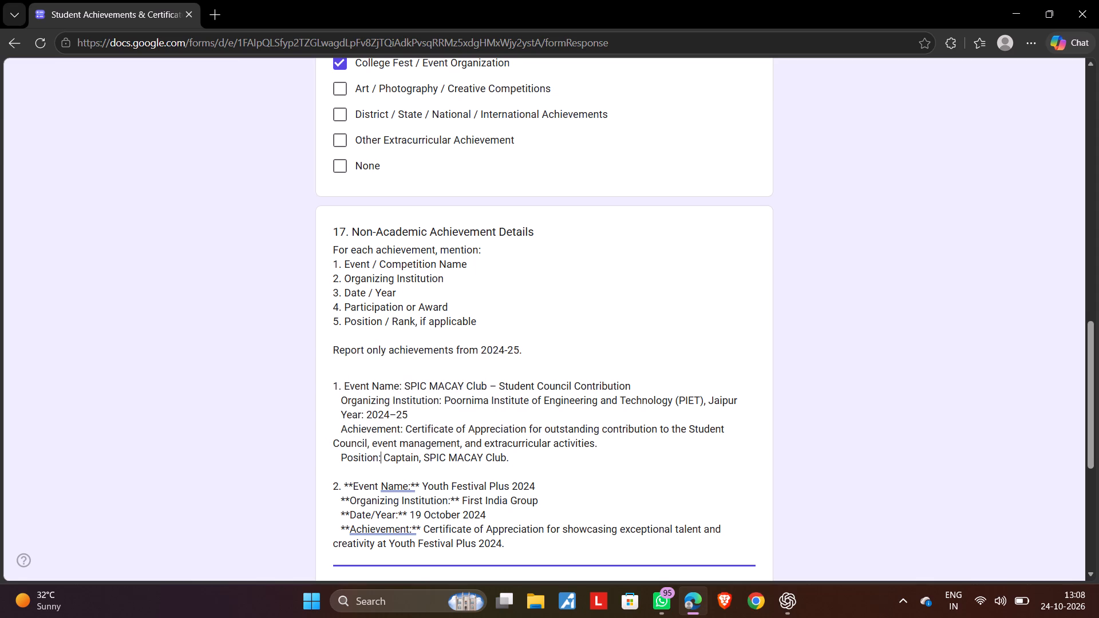
# Try to indent the wrapped line starting with "Council" in the first achievement by inserting spaces before it.
pyautogui.click(335, 440)
pyautogui.press('space')
pyautogui.press('space')
pyautogui.press('space')
pyautogui.press('space')
pyautogui.press('space')
pyautogui.press('space')
pyautogui.press('space')
pyautogui.press('space')
pyautogui.press('space')
pyautogui.press('space')
pyautogui.press('space')
pyautogui.press('space')
pyautogui.press('space')
pyautogui.press('space')
pyautogui.press('space')
pyautogui.press('space')
pyautogui.press('space')
pyautogui.press('space')
# Reduce the indent of the first achievement's "Achievement:" line to a single space, keeping it on its own line.
pyautogui.click(338, 425)
pyautogui.press('BackSpace')
pyautogui.press('BackSpace')
pyautogui.press('BackSpace')
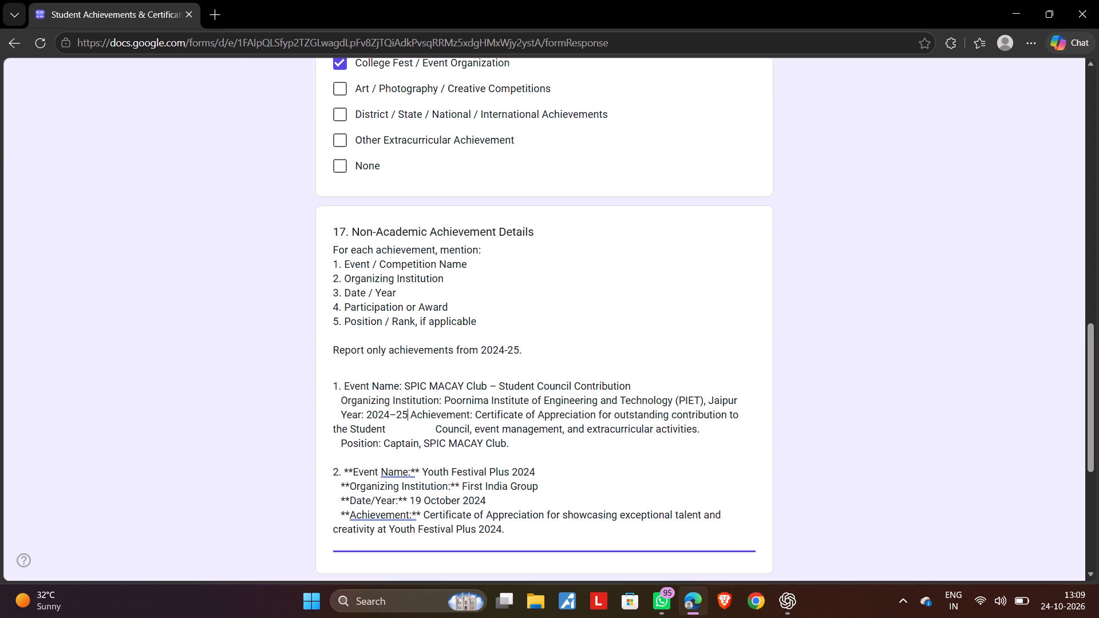
pyautogui.press('Return')
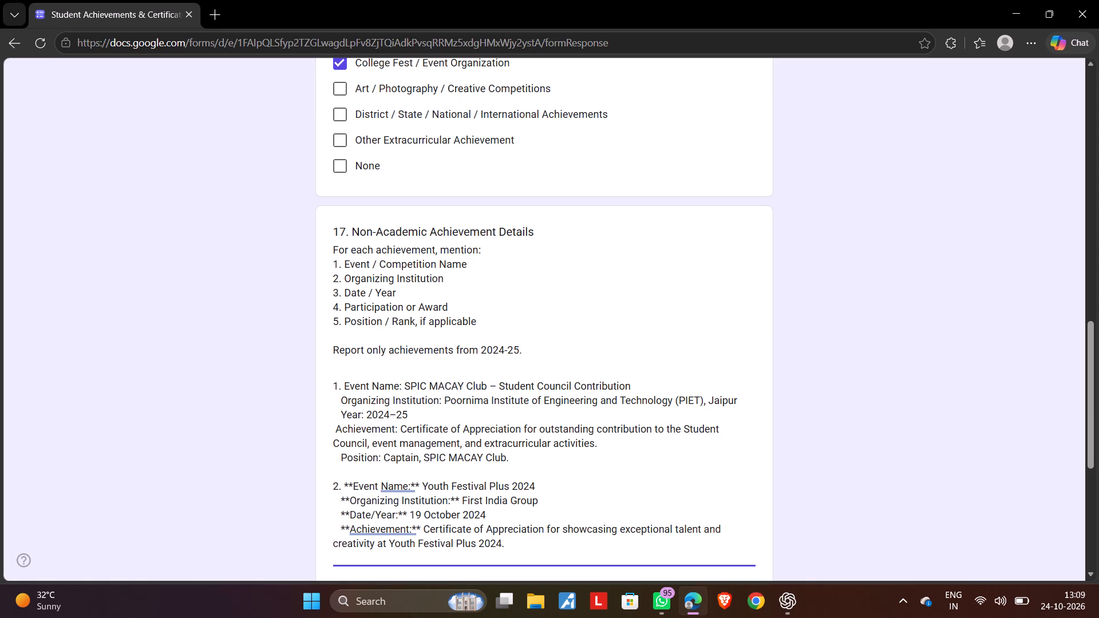
pyautogui.click(337, 455)
# Remove the asterisks around the "Event Name:" label of the second achievement.
pyautogui.scroll(-1, 337, 455)
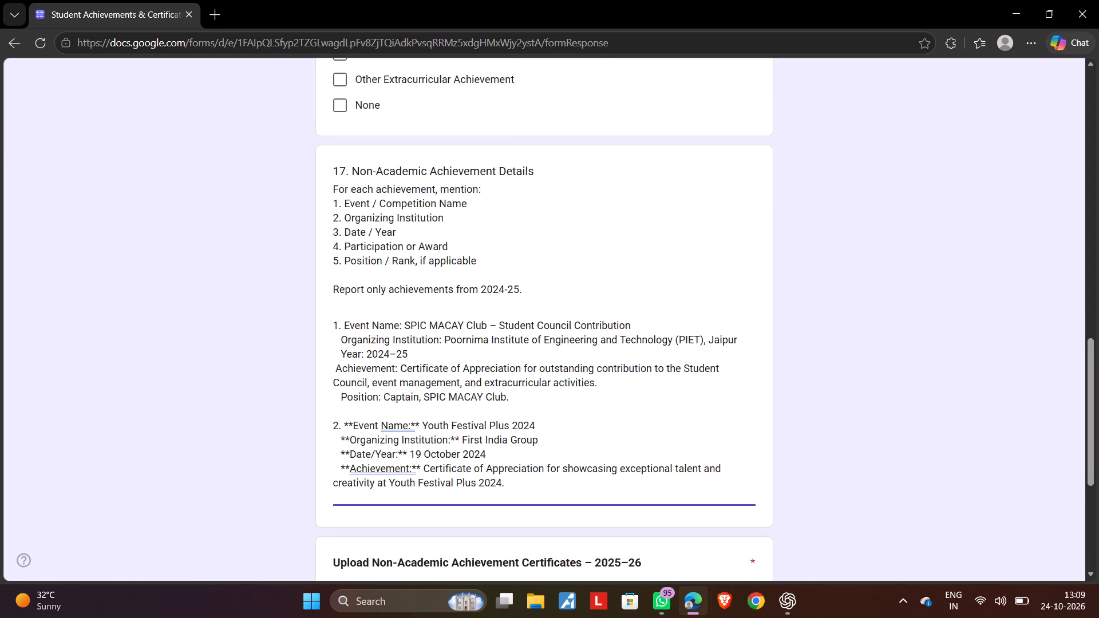
pyautogui.click(357, 426)
pyautogui.press('Left')
pyautogui.press('BackSpace')
pyautogui.press('BackSpace')
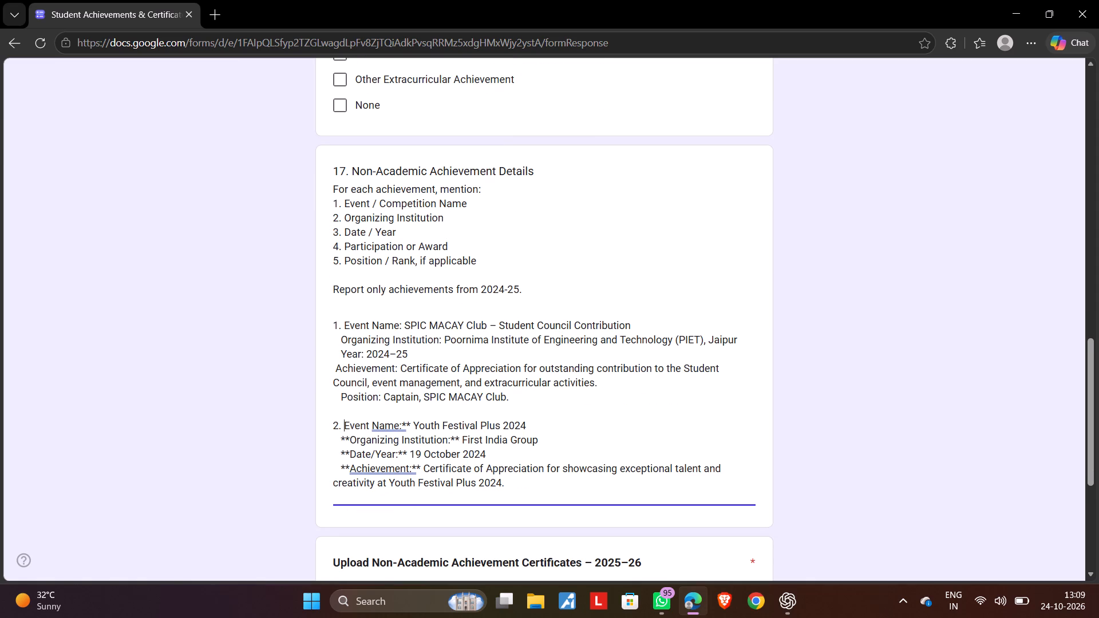
pyautogui.press('Right')
pyautogui.press('Right')
pyautogui.press('Right')
pyautogui.press('Right')
pyautogui.press('Right')
pyautogui.press('Right')
pyautogui.press('Right')
pyautogui.press('Right')
pyautogui.press('Right')
pyautogui.press('Right')
pyautogui.press('Right')
pyautogui.press('Right')
pyautogui.press('Right')
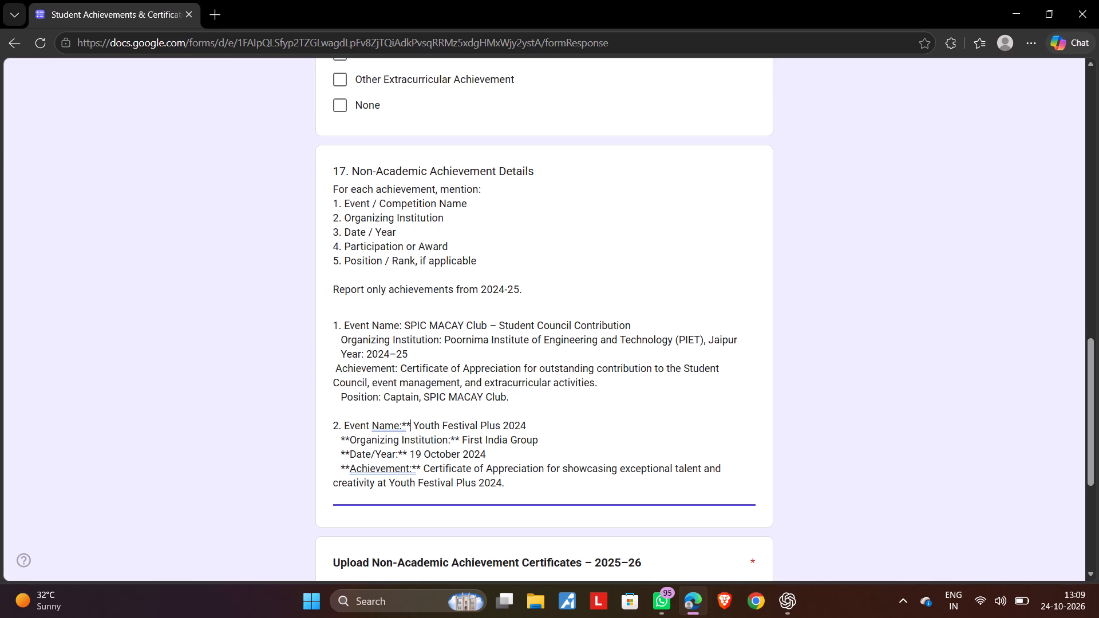
pyautogui.press('BackSpace')
pyautogui.press('BackSpace')
# Remove the asterisks around the "Organizing Institution:" label of the second achievement.
pyautogui.press('Down')
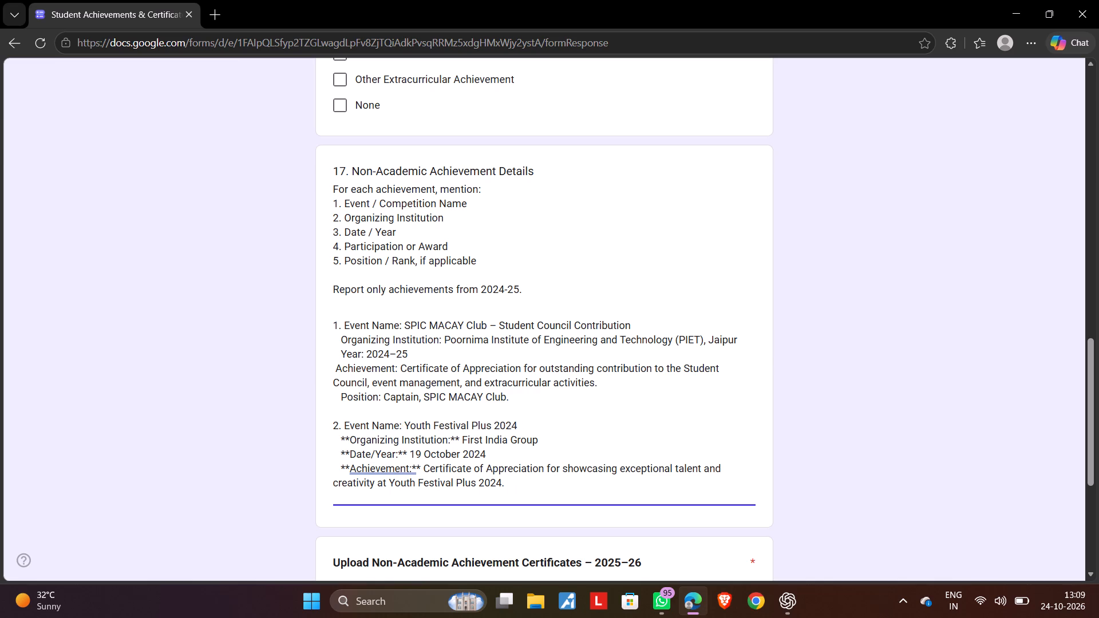
pyautogui.press('Right')
pyautogui.press('Left')
pyautogui.press('Left')
pyautogui.press('Left')
pyautogui.press('Left')
pyautogui.press('Left')
pyautogui.press('Left')
pyautogui.press('Left')
pyautogui.press('Left')
pyautogui.press('Left')
pyautogui.press('Left')
pyautogui.press('Left')
pyautogui.press('Left')
pyautogui.press('BackSpace')
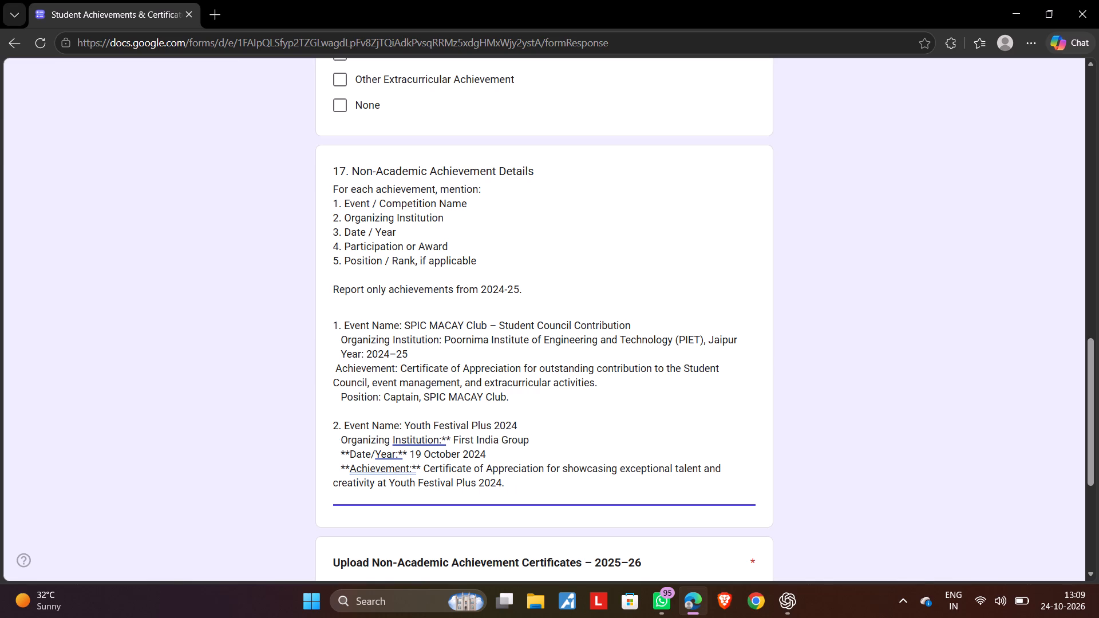
pyautogui.press('BackSpace')
pyautogui.press('Right')
pyautogui.press('Right')
pyautogui.press('Right')
pyautogui.press('Right')
pyautogui.press('Right')
pyautogui.press('Right')
pyautogui.press('Right')
pyautogui.press('Right')
pyautogui.press('Right')
pyautogui.press('Right')
pyautogui.press('Right')
pyautogui.press('Right')
pyautogui.press('Right')
pyautogui.press('Right')
pyautogui.press('Right')
pyautogui.press('Right')
pyautogui.press('Right')
pyautogui.press('Right')
pyautogui.press('Right')
pyautogui.press('Right')
pyautogui.press('Right')
pyautogui.press('Right')
pyautogui.press('BackSpace')
pyautogui.press('BackSpace')
# Remove the asterisks around the "Date/Year:" label of the second achievement.
pyautogui.press('Down')
pyautogui.press('Left')
pyautogui.press('Left')
pyautogui.press('Left')
pyautogui.press('Left')
pyautogui.press('Left')
pyautogui.press('Left')
pyautogui.press('Left')
pyautogui.press('Left')
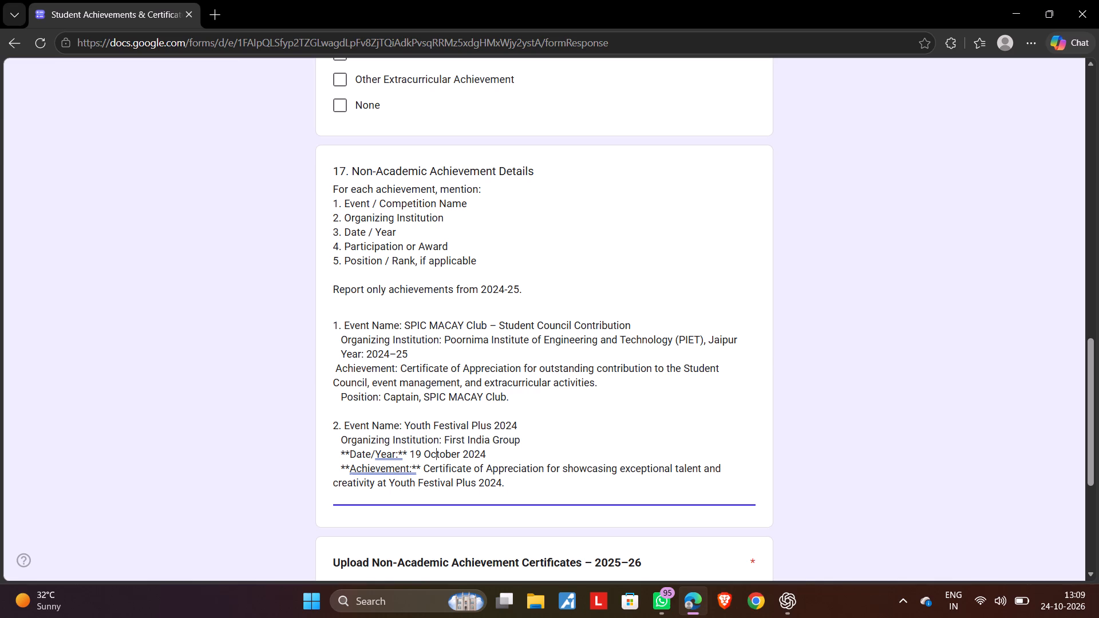
pyautogui.press('Right')
pyautogui.press('BackSpace')
pyautogui.press('BackSpace')
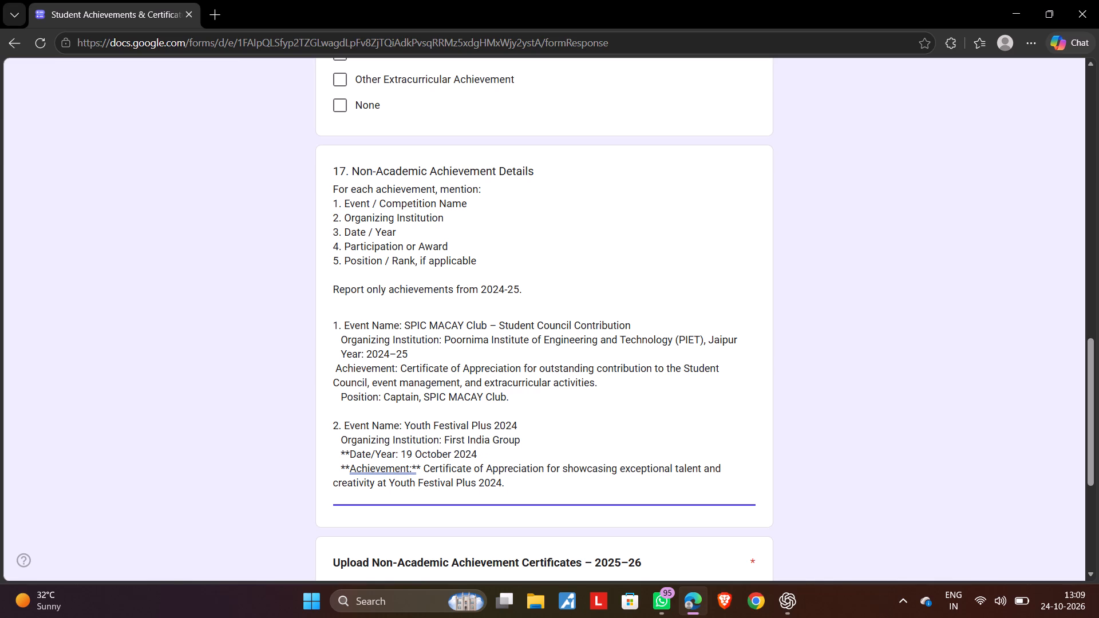
pyautogui.press('Left')
pyautogui.press('Left')
pyautogui.press('Left')
pyautogui.press('Left')
pyautogui.press('Left')
pyautogui.press('Left')
pyautogui.press('Left')
pyautogui.press('Left')
pyautogui.press('Left')
pyautogui.press('Left')
pyautogui.press('BackSpace')
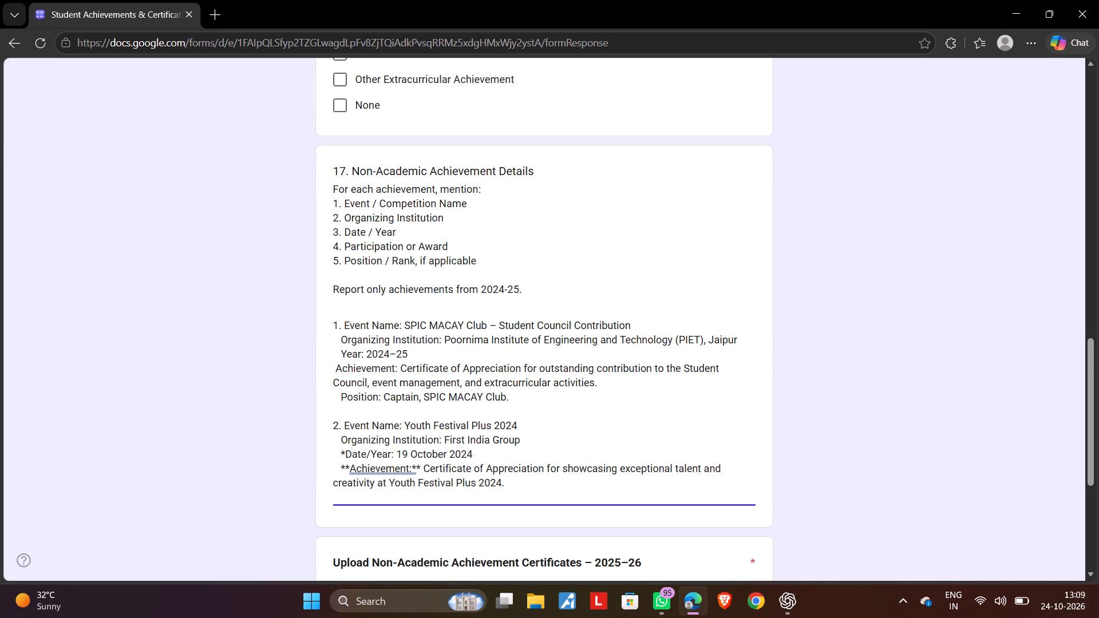
pyautogui.press('BackSpace')
# Shorten the second achievement's date label to "Date:".
pyautogui.press('Right')
pyautogui.press('Right')
pyautogui.press('Right')
pyautogui.press('Right')
pyautogui.press('Right')
pyautogui.press('Right')
pyautogui.press('Right')
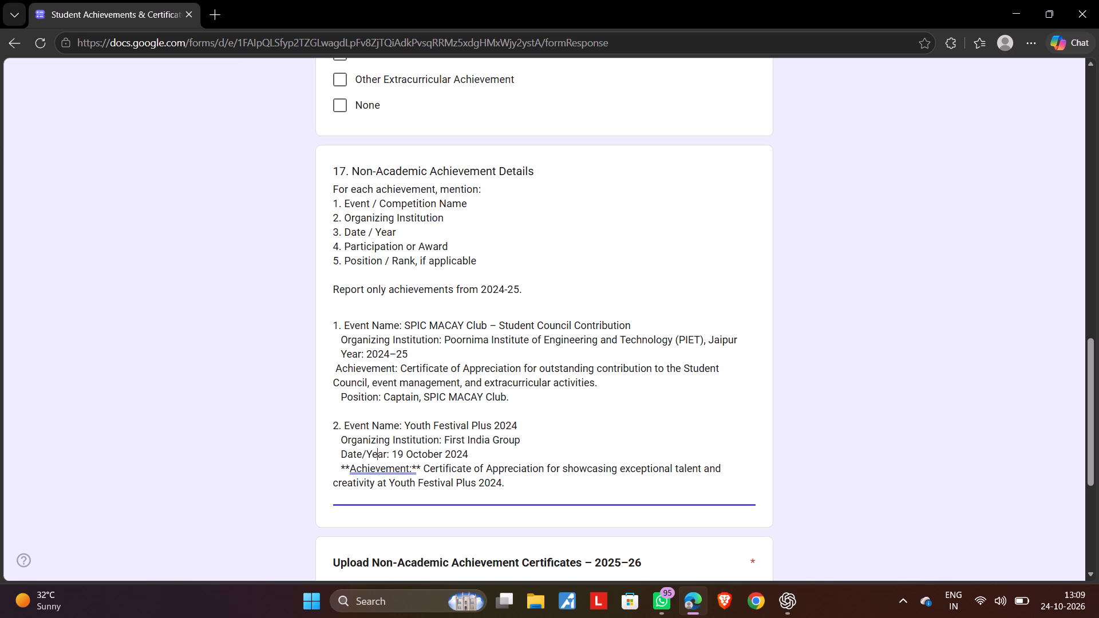
pyautogui.press('Right')
pyautogui.press('Right')
pyautogui.press('BackSpace')
pyautogui.press('BackSpace')
pyautogui.press('BackSpace')
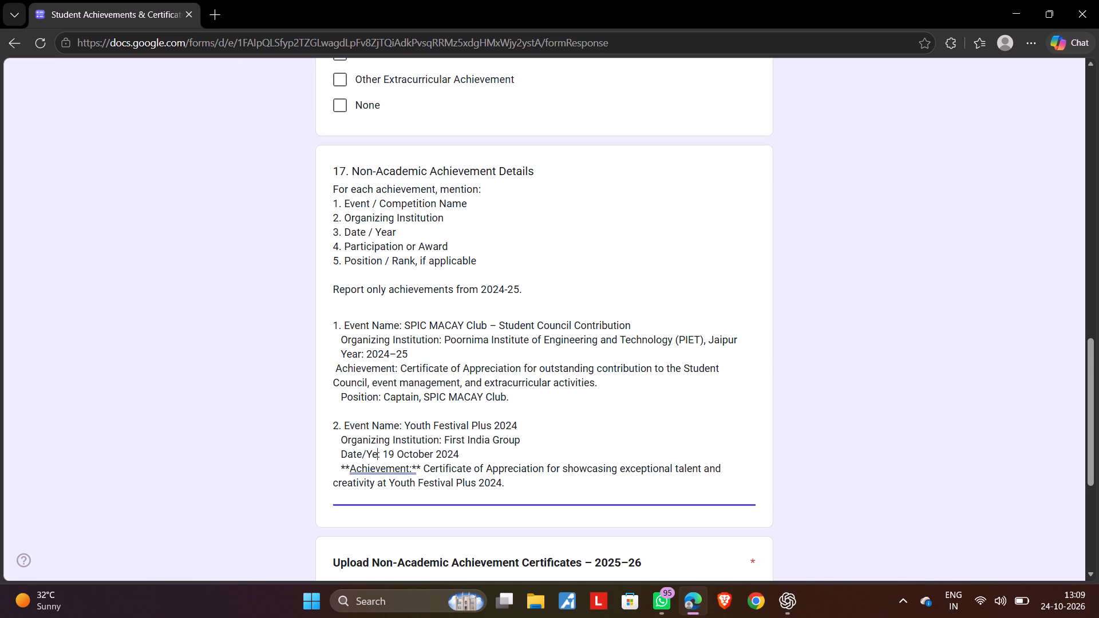
pyautogui.press('BackSpace')
pyautogui.press('BackSpace')
# Remove the asterisks around the "Achievement:" label of the second achievement.
pyautogui.press('Down')
pyautogui.press('Down')
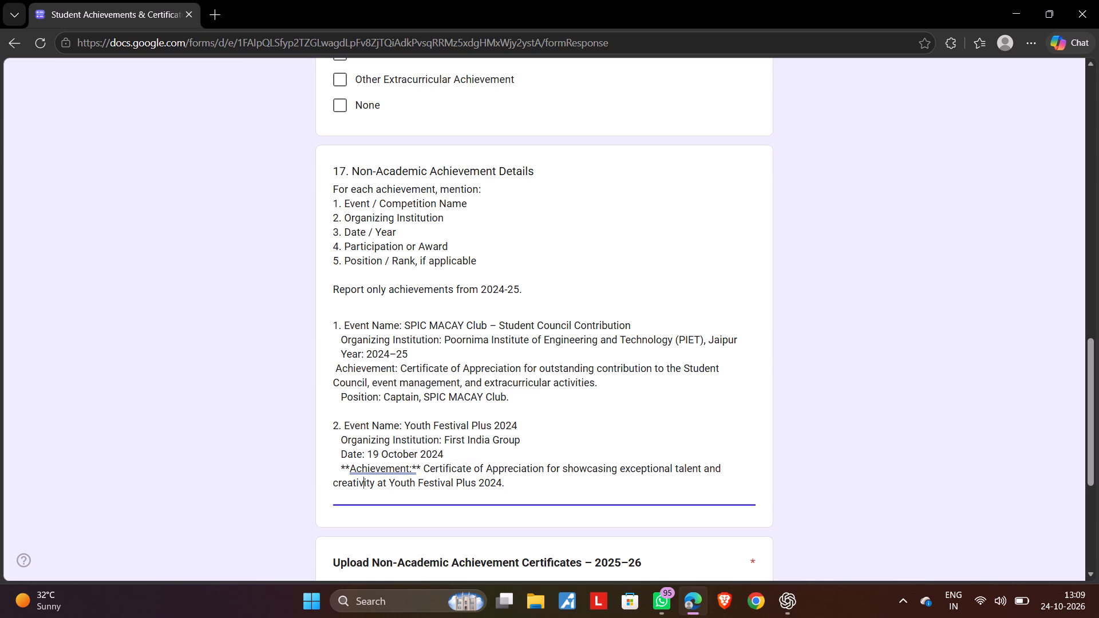
pyautogui.press('Up')
pyautogui.press('Left')
pyautogui.press('Left')
pyautogui.press('BackSpace')
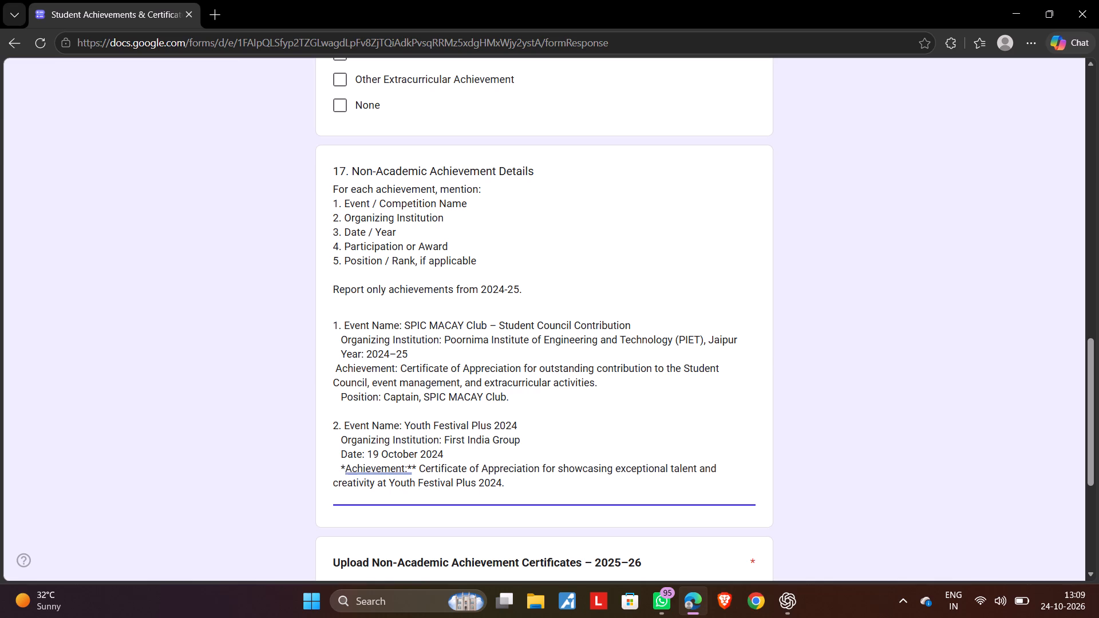
pyautogui.press('BackSpace')
pyautogui.press('Right')
pyautogui.press('Right')
pyautogui.press('Right')
pyautogui.press('Right')
pyautogui.press('Right')
pyautogui.press('Right')
pyautogui.press('Right')
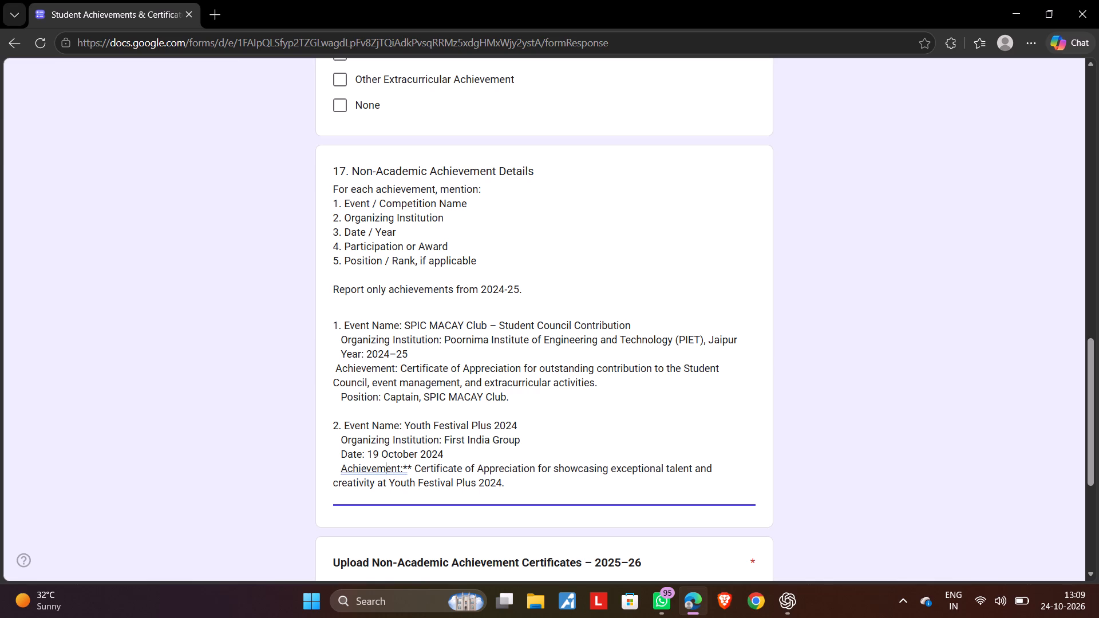
pyautogui.press('Right')
pyautogui.press('Right')
pyautogui.press('Right')
pyautogui.press('Right')
pyautogui.press('Right')
pyautogui.press('Right')
pyautogui.press('Right')
pyautogui.press('BackSpace')
pyautogui.press('BackSpace')
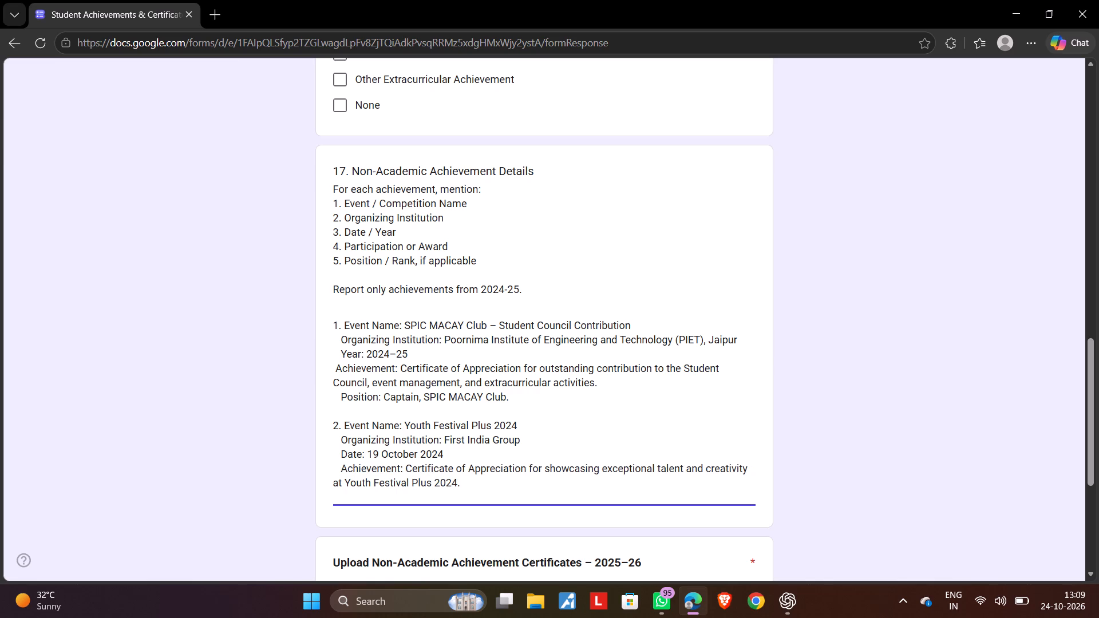
# Switch to File Explorer and open the PERSONAL DOCUMENTS folder.
pyautogui.scroll(-2, 357, 426)
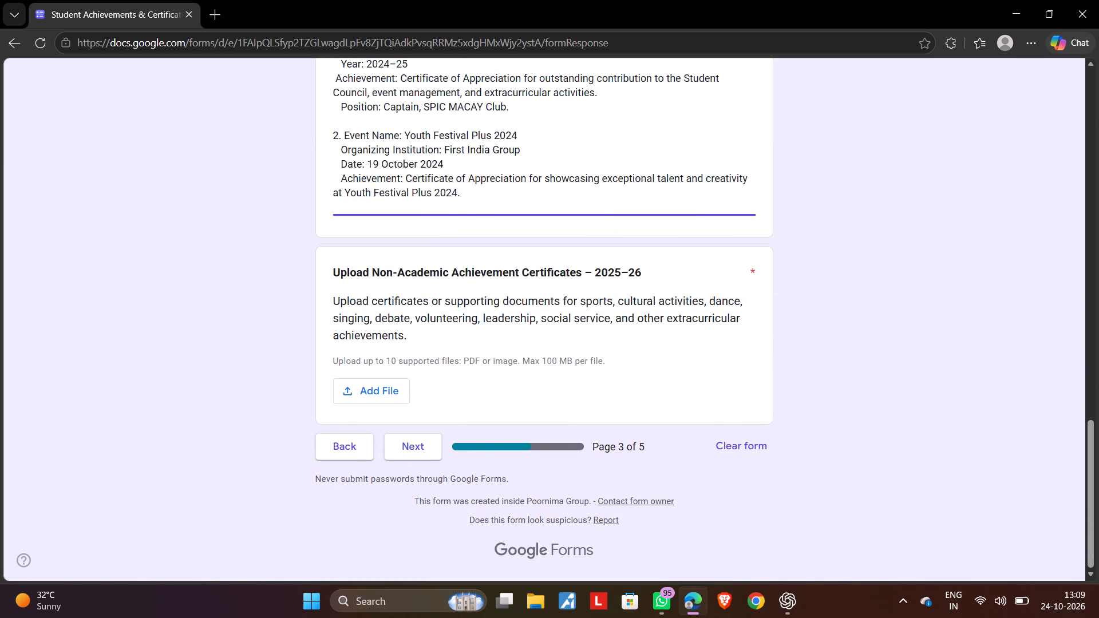
pyautogui.click(544, 609)
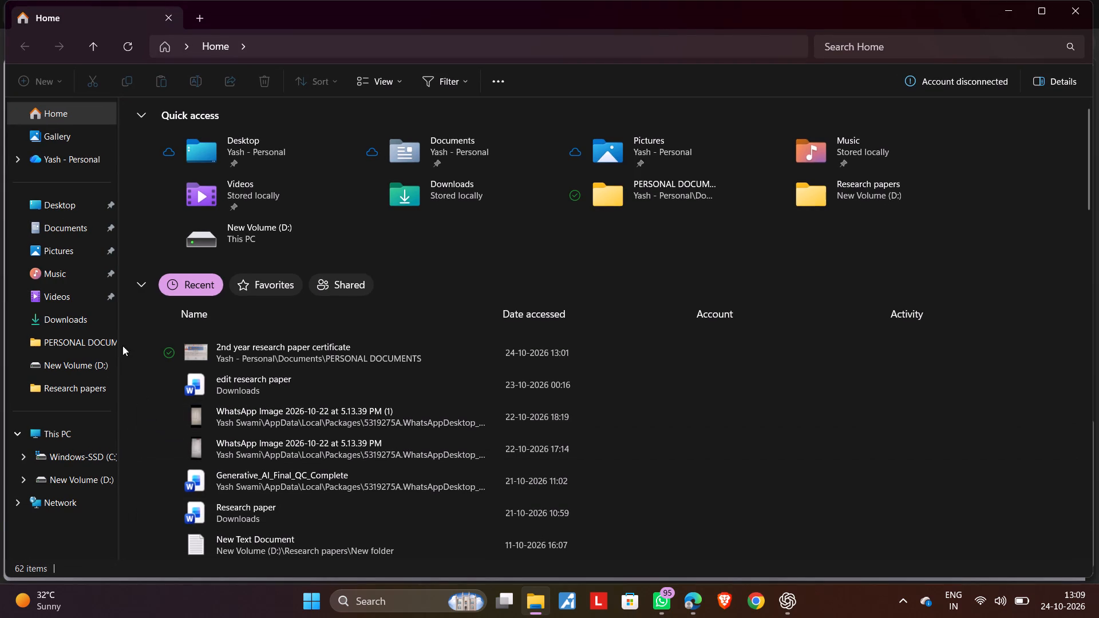
pyautogui.click(86, 348)
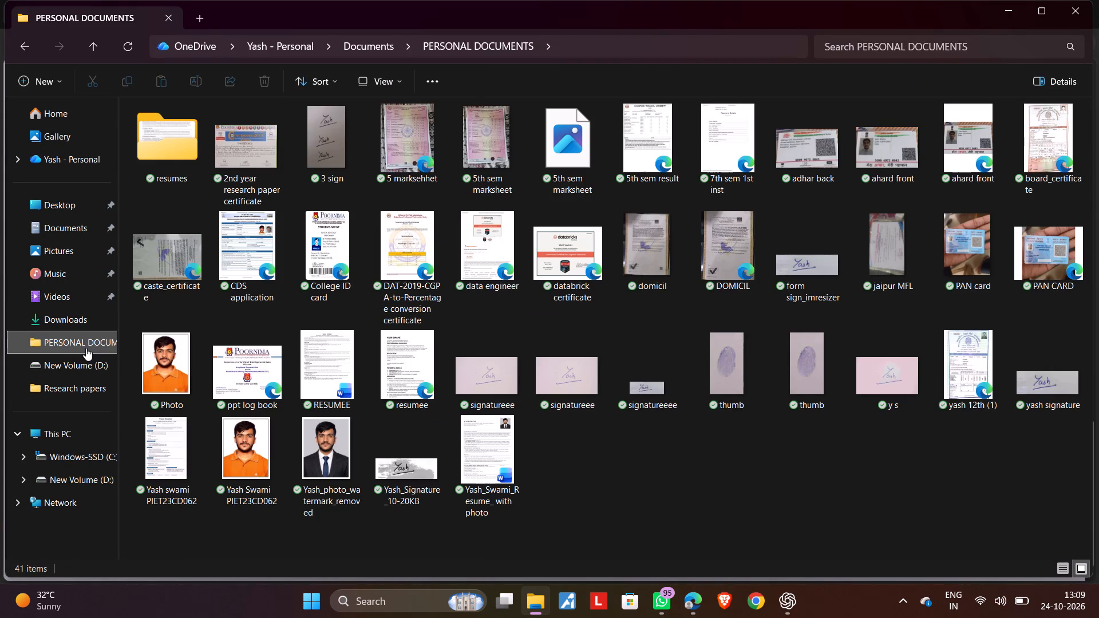
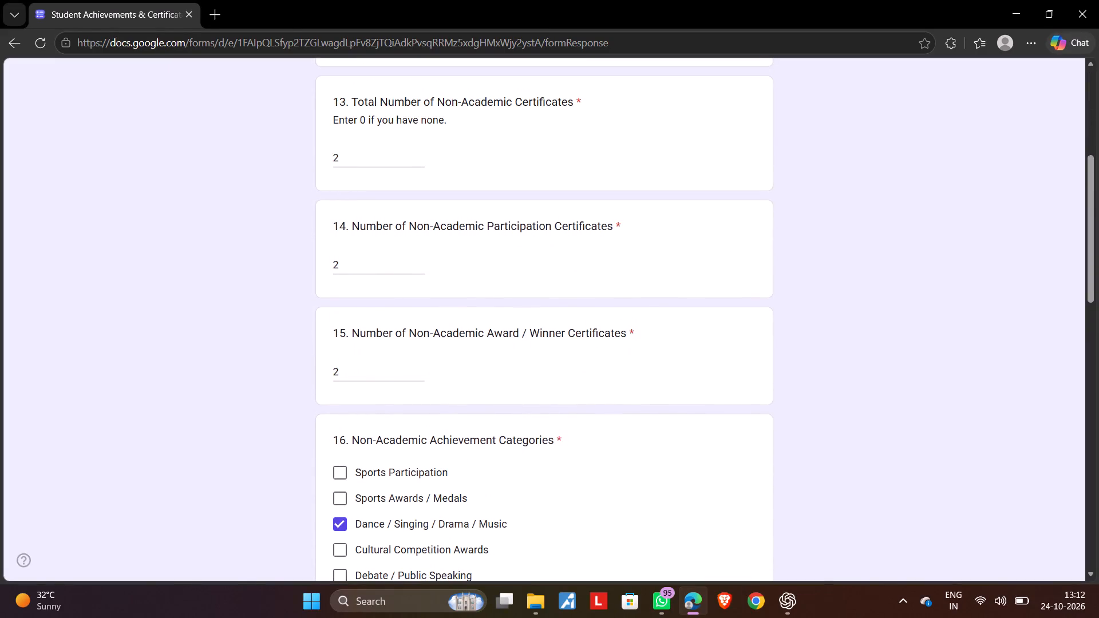
# Set the total, participation and award/winner non-academic certificate counts in questions 13, 14 and 15 to 3 each.
pyautogui.click(345, 157)
pyautogui.press('BackSpace')
pyautogui.press('3')
pyautogui.click(361, 259)
pyautogui.press('BackSpace')
pyautogui.press('3')
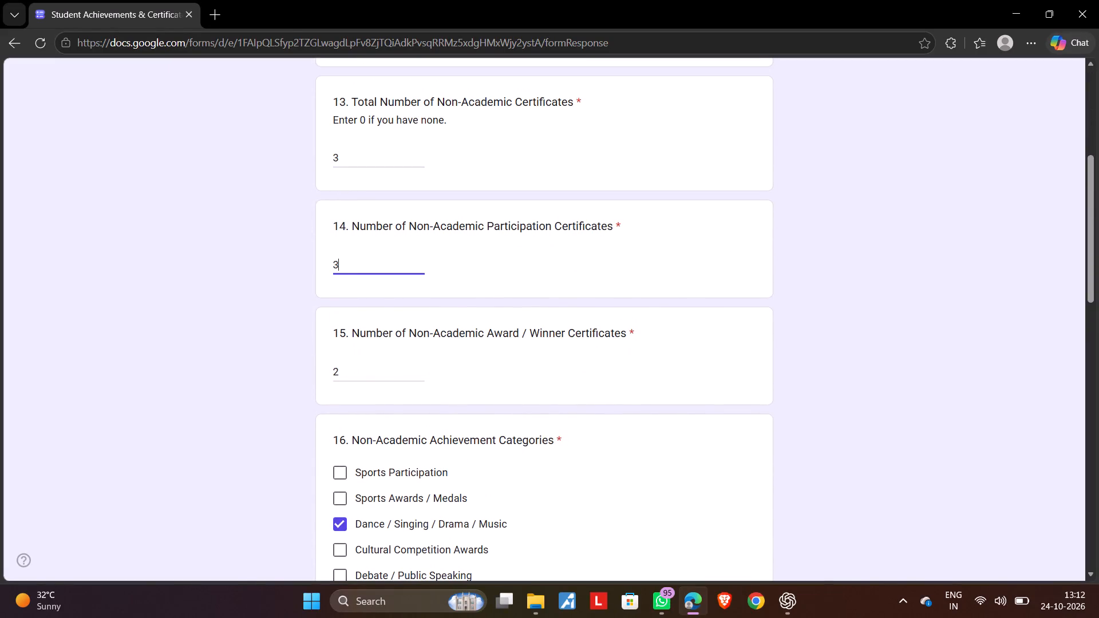
pyautogui.click(355, 368)
pyautogui.press('BackSpace')
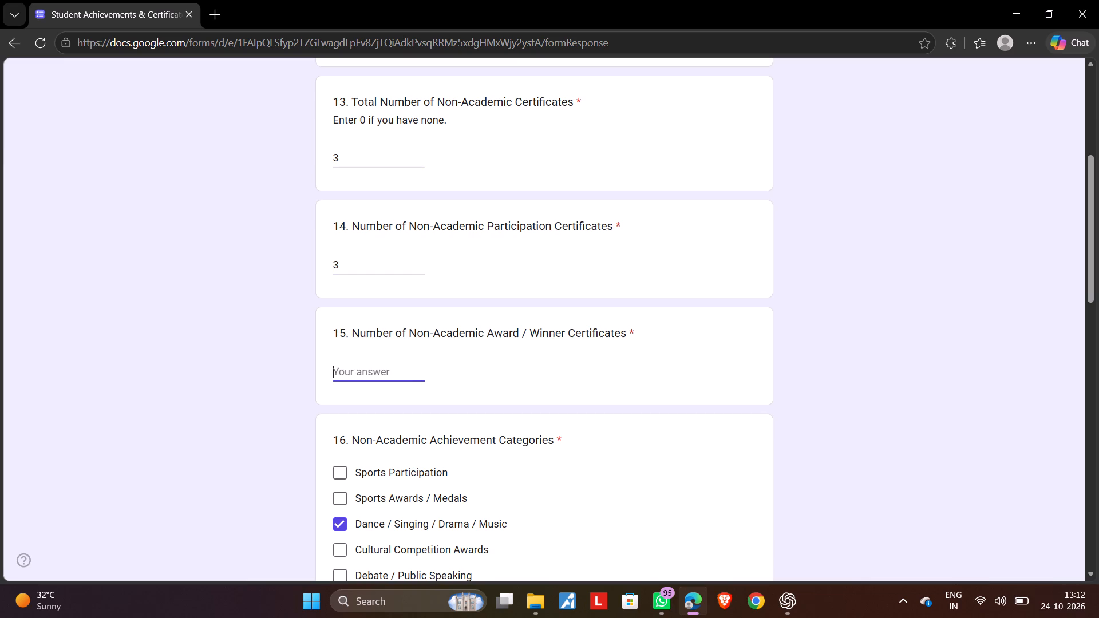
pyautogui.press('3')
# Add Sports Participation to the question 16 achievement categories, leaving Sports Awards / Medals unselected.
pyautogui.scroll(-2, 355, 368)
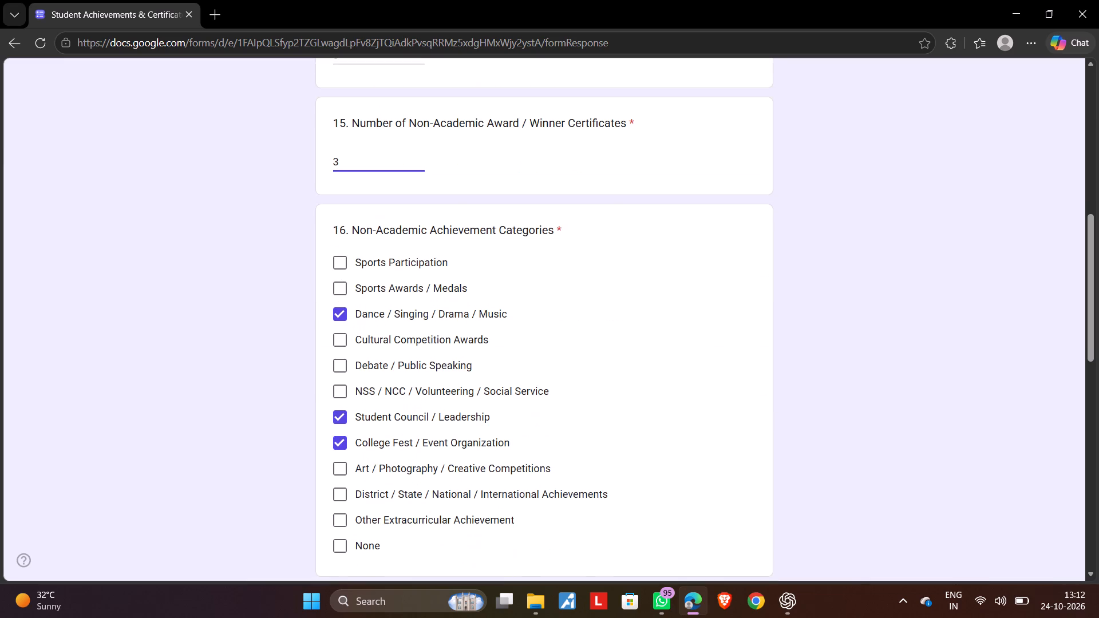
pyautogui.click(353, 257)
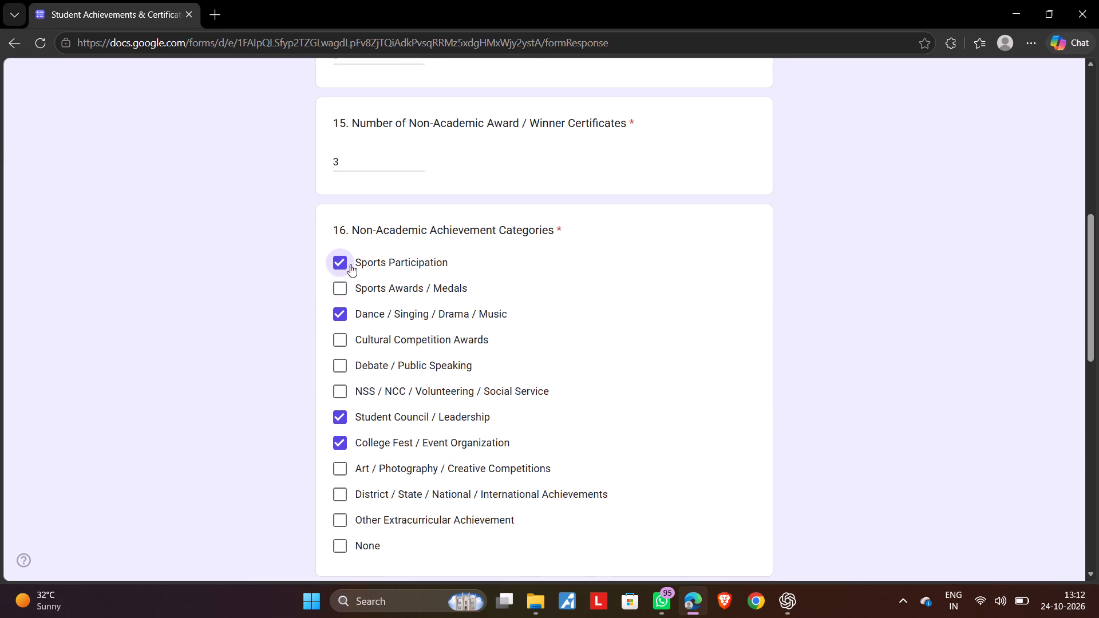
pyautogui.click(348, 285)
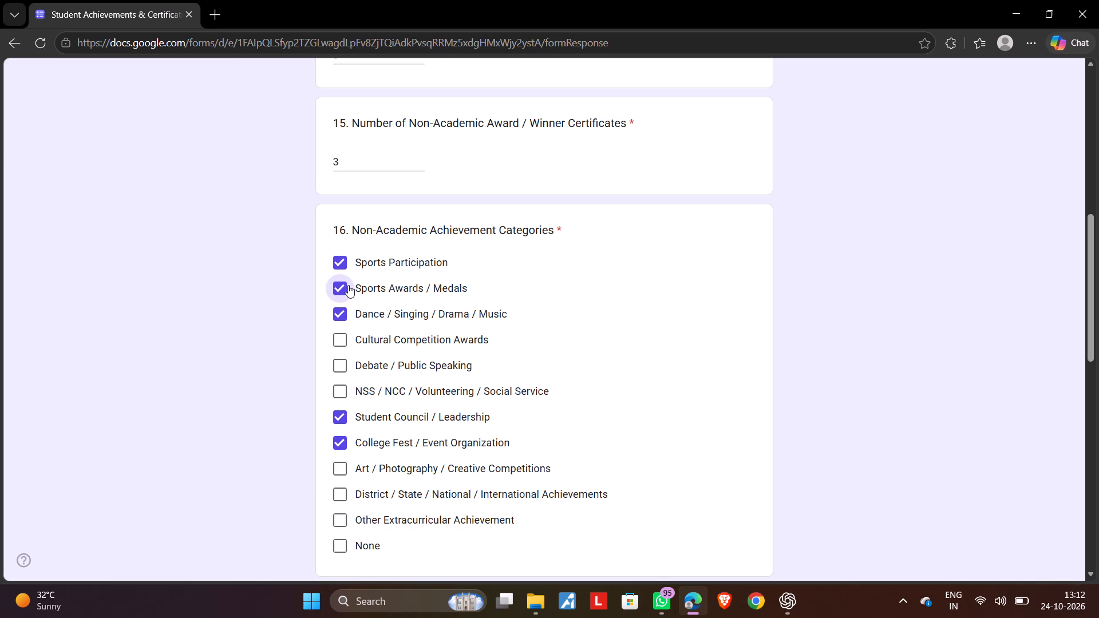
pyautogui.click(348, 285)
pyautogui.scroll(-3, 348, 285)
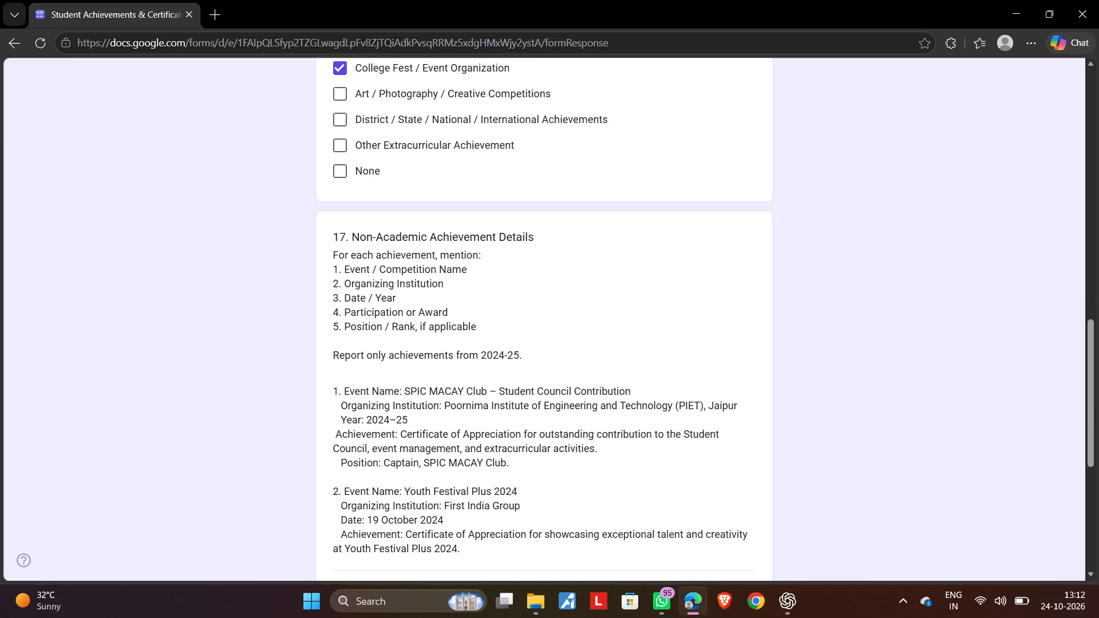
pyautogui.scroll(-1, 348, 285)
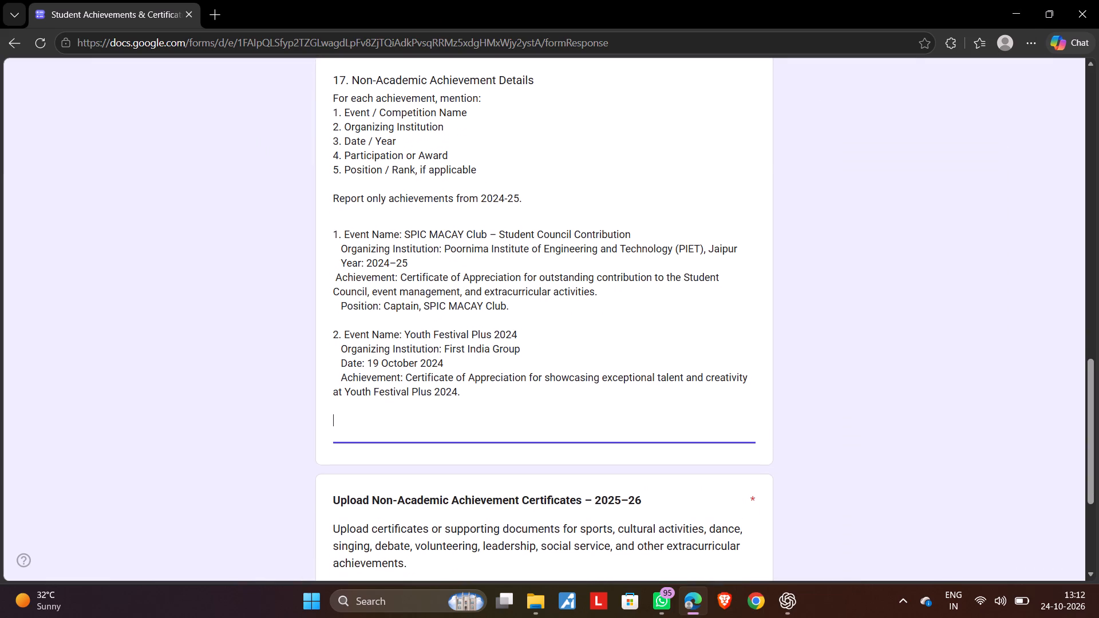
pyautogui.hotkey('ctrl', 'v')
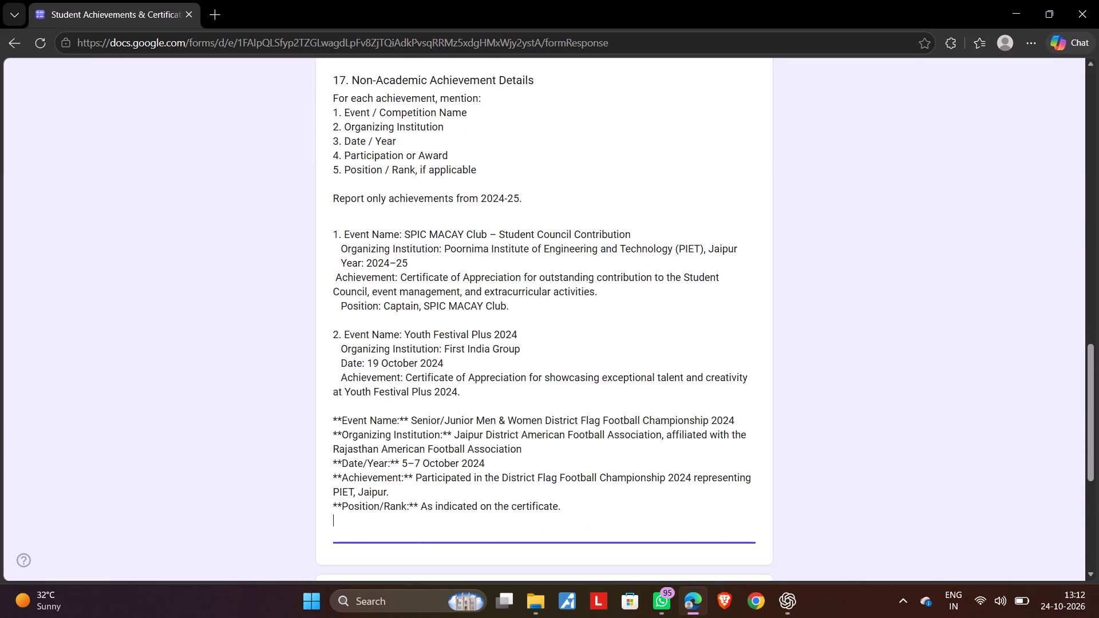
# Replace the asterisks before the flag football entry's "Event Name:" label with the number "3.".
pyautogui.click(337, 421)
pyautogui.press('Right')
pyautogui.press('BackSpace')
pyautogui.press('BackSpace')
pyautogui.press('3')
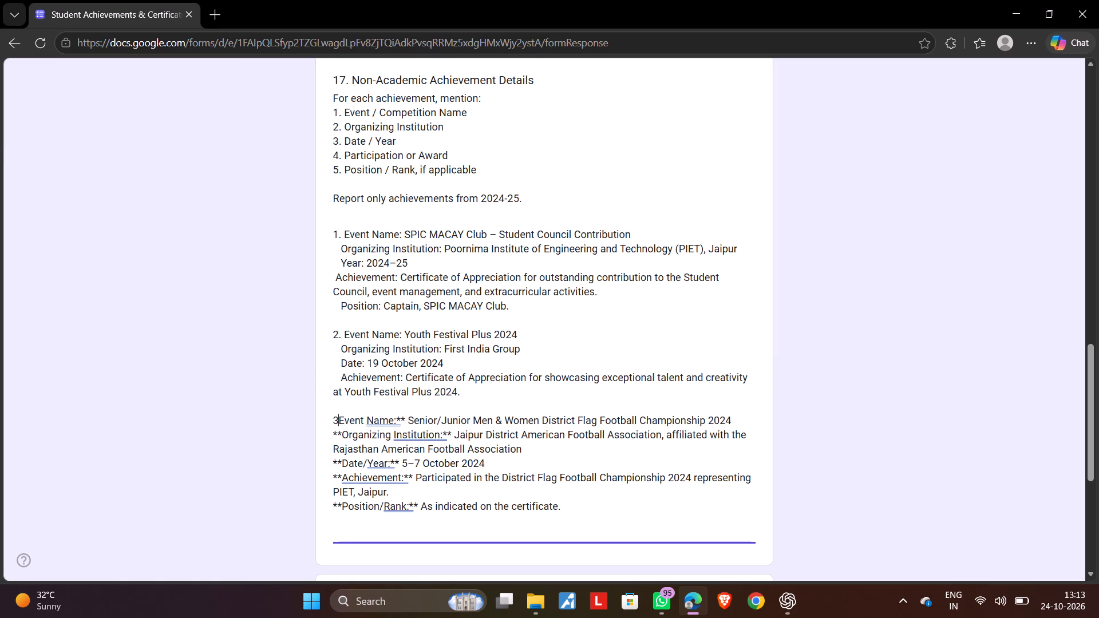
pyautogui.press('.')
# Remove the asterisks after the "Event Name:" label of the third achievement.
pyautogui.press('Right')
pyautogui.press('Right')
pyautogui.press('Right')
pyautogui.press('Right')
pyautogui.press('Right')
pyautogui.press('Right')
pyautogui.press('Right')
pyautogui.press('Right')
pyautogui.press('Right')
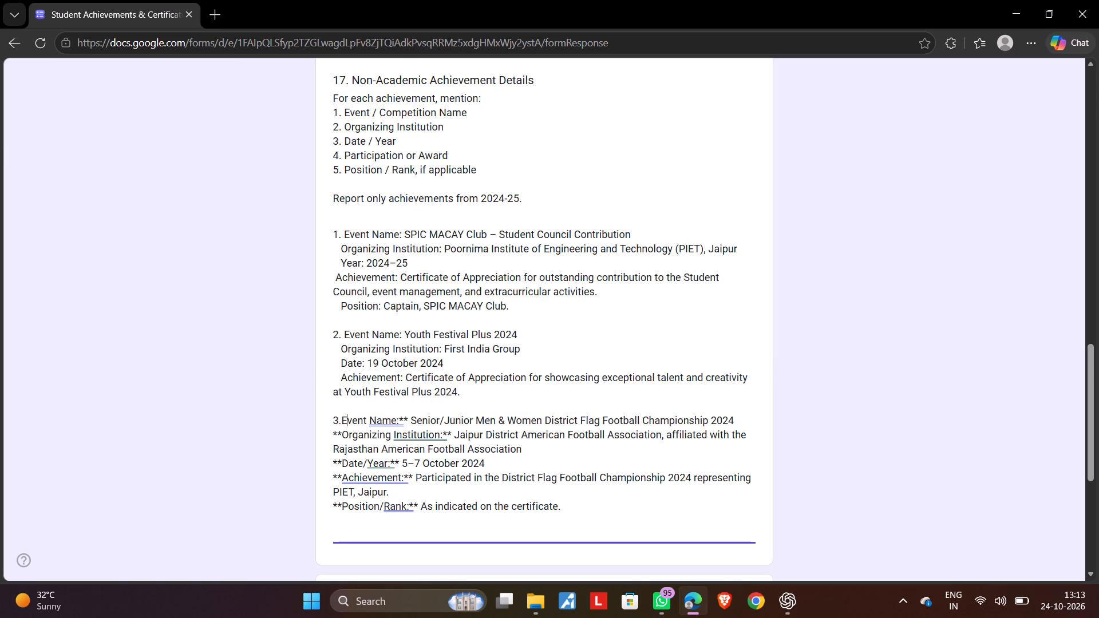
pyautogui.press('Right')
pyautogui.press('Right')
pyautogui.press('Right')
pyautogui.press('Right')
pyautogui.press('BackSpace')
pyautogui.press('BackSpace')
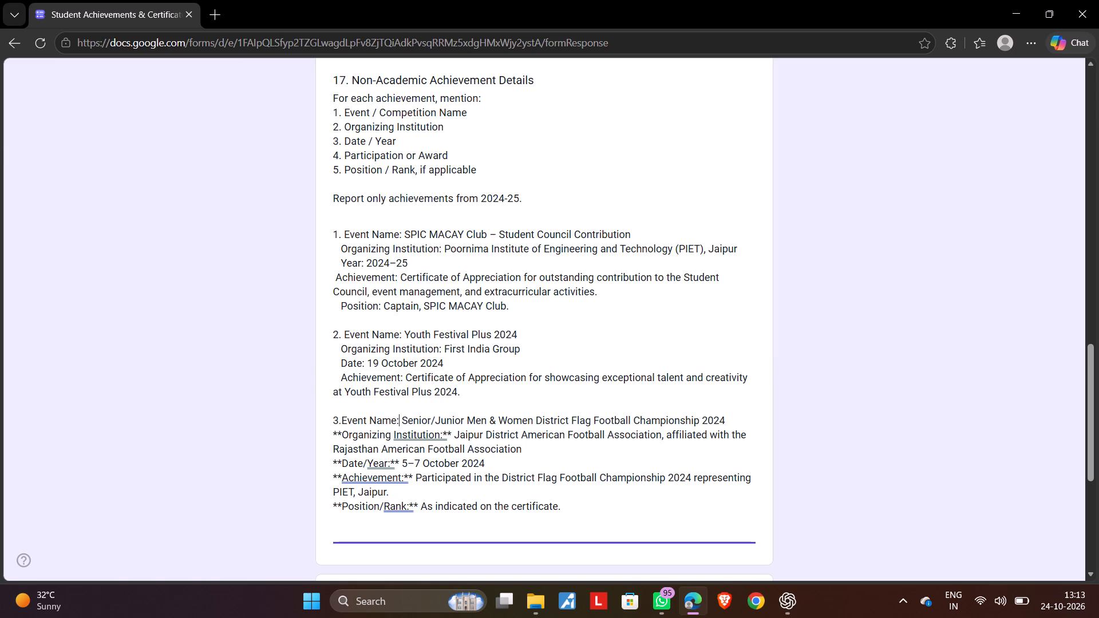
# Remove the asterisks around the "Organizing Institution:" label of the third achievement.
pyautogui.press('Down')
pyautogui.press('Right')
pyautogui.press('Right')
pyautogui.press('Right')
pyautogui.press('Right')
pyautogui.press('Right')
pyautogui.press('Right')
pyautogui.press('Right')
pyautogui.press('Right')
pyautogui.press('Right')
pyautogui.press('Right')
pyautogui.press('Right')
pyautogui.press('Right')
pyautogui.press('Right')
pyautogui.press('BackSpace')
pyautogui.press('BackSpace')
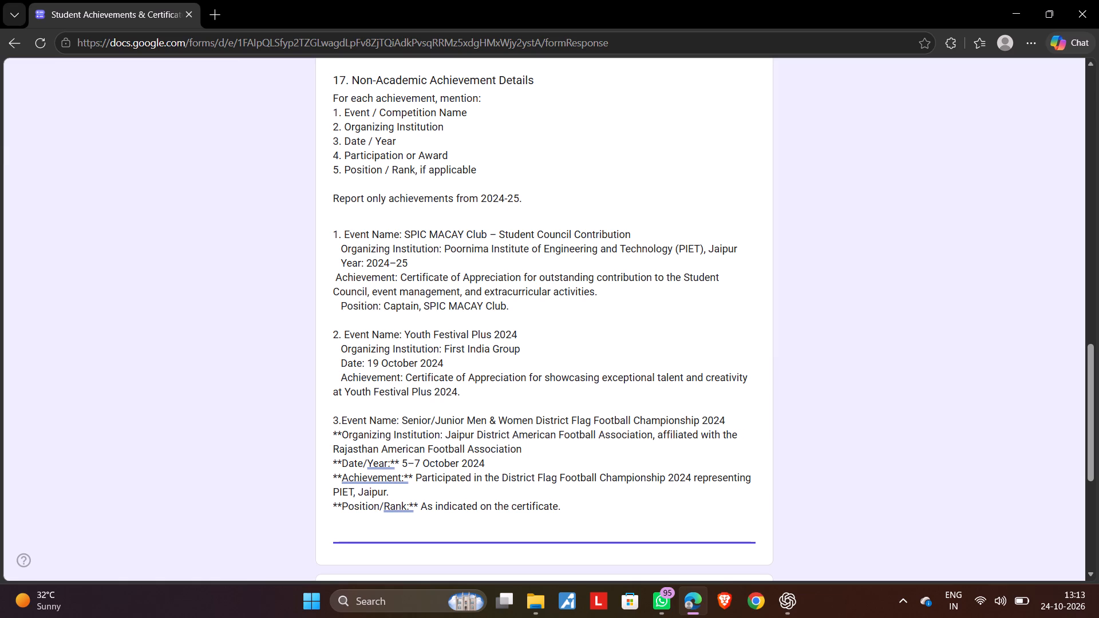
pyautogui.press('Left')
pyautogui.press('Left')
pyautogui.press('Left')
pyautogui.press('Left')
pyautogui.press('Left')
pyautogui.press('Left')
pyautogui.press('Left')
pyautogui.press('Left')
pyautogui.press('Left')
pyautogui.press('Left')
pyautogui.press('Left')
pyautogui.press('Left')
pyautogui.press('Left')
pyautogui.press('Left')
pyautogui.press('Left')
pyautogui.press('Left')
pyautogui.press('Left')
pyautogui.press('Left')
pyautogui.press('Left')
pyautogui.press('Left')
pyautogui.press('Right')
pyautogui.press('BackSpace')
pyautogui.press('BackSpace')
# Remove the asterisks around the "Date/Year:" label of the third achievement.
pyautogui.press('Down')
pyautogui.press('Down')
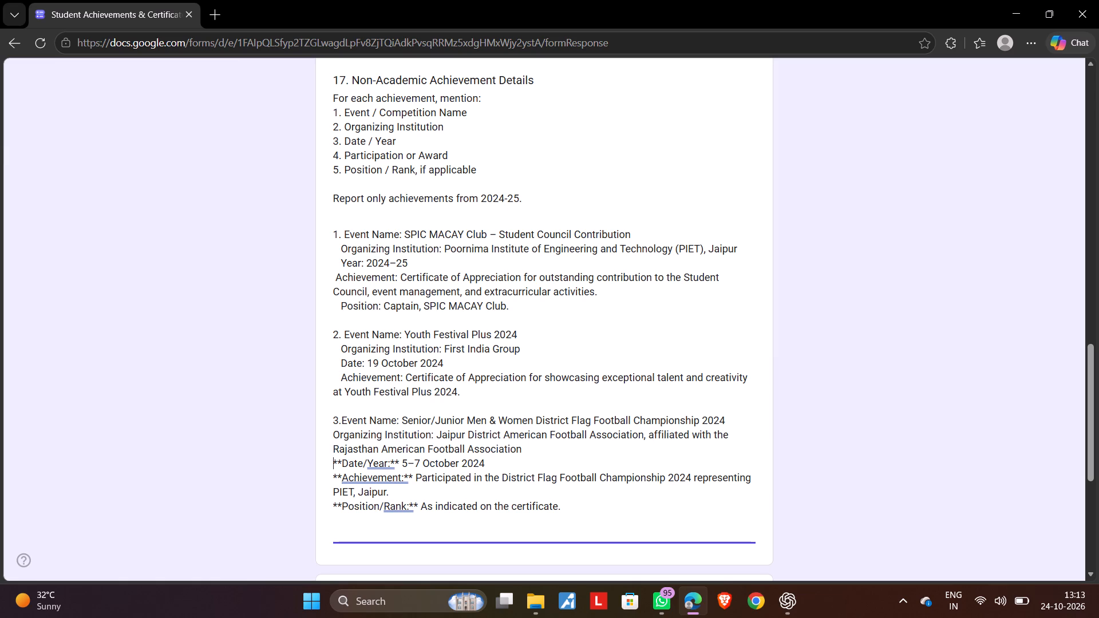
pyautogui.press('Right')
pyautogui.press('Right')
pyautogui.press('BackSpace')
pyautogui.press('BackSpace')
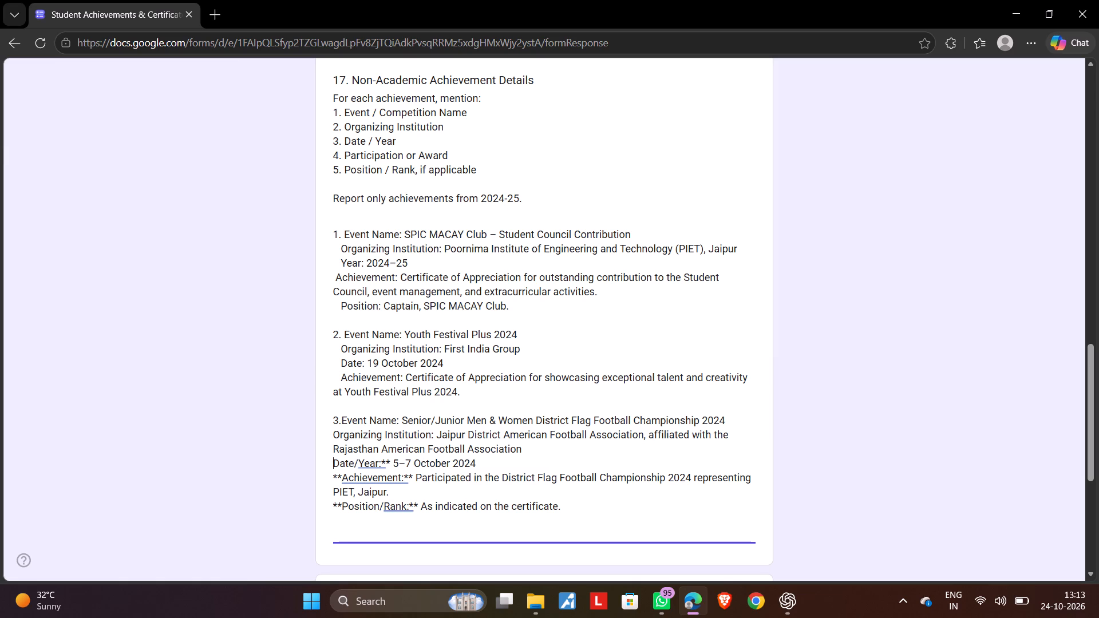
pyautogui.press('Right')
pyautogui.press('Right')
pyautogui.press('Right')
pyautogui.press('Right')
pyautogui.press('Right')
pyautogui.press('Right')
pyautogui.press('Right')
pyautogui.press('Right')
pyautogui.press('Right')
pyautogui.press('Right')
pyautogui.press('Right')
pyautogui.press('Right')
pyautogui.press('BackSpace')
pyautogui.press('BackSpace')
# Shorten the third achievement's date label to "Date:".
pyautogui.press('Left')
pyautogui.press('Left')
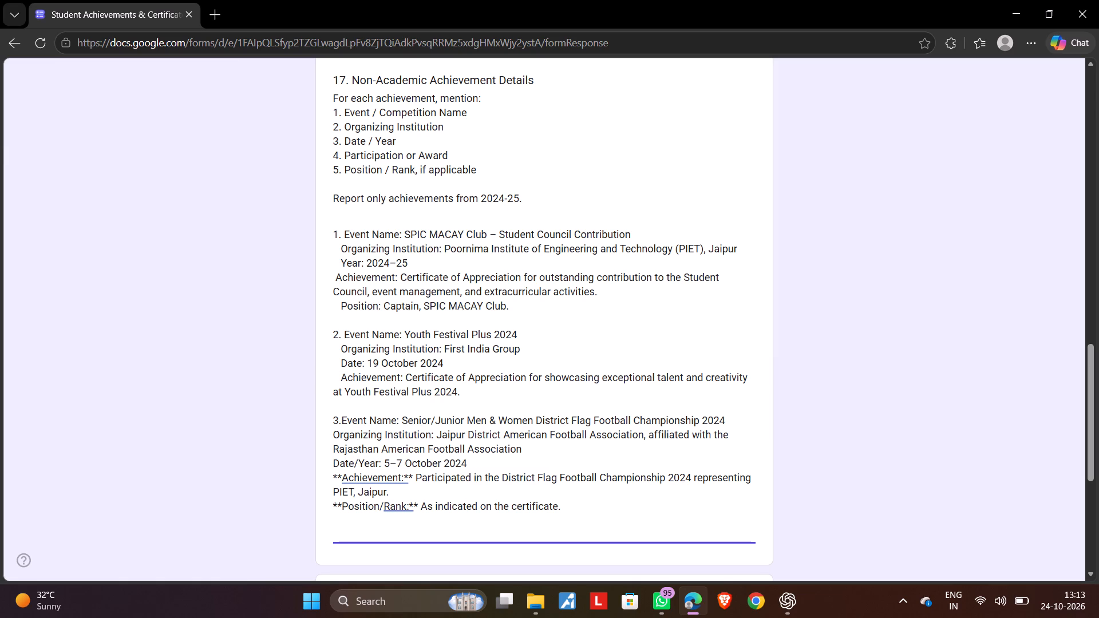
pyautogui.press('Right')
pyautogui.press('BackSpace')
pyautogui.press('BackSpace')
pyautogui.press('BackSpace')
pyautogui.press('BackSpace')
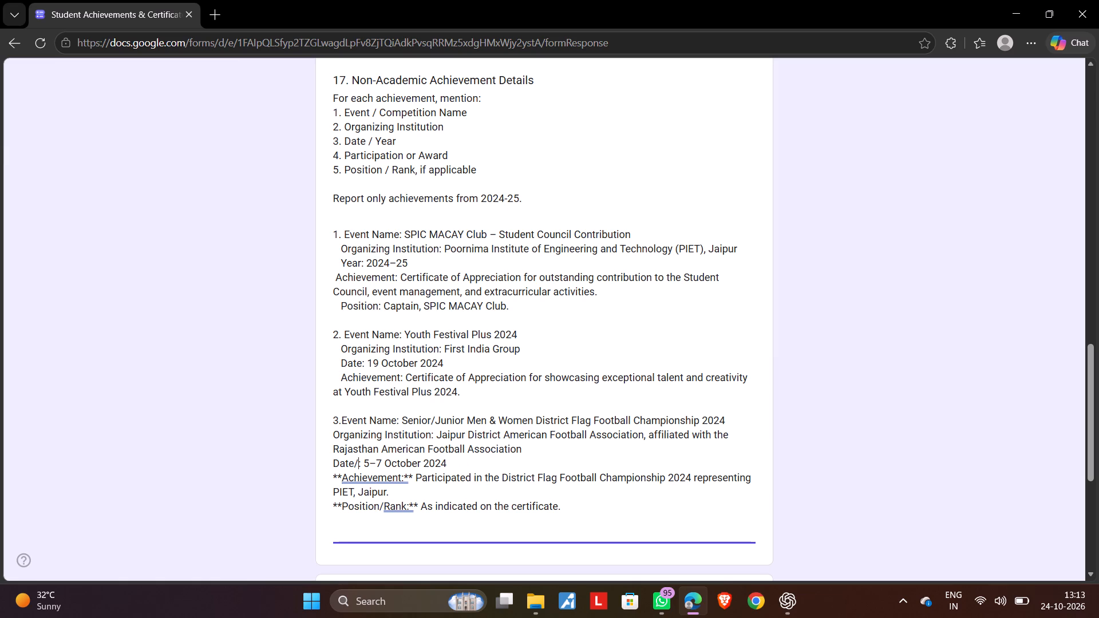
pyautogui.press('BackSpace')
# Remove the asterisks around the "Achievement:" label of the third achievement.
pyautogui.press('Down')
pyautogui.press('Left')
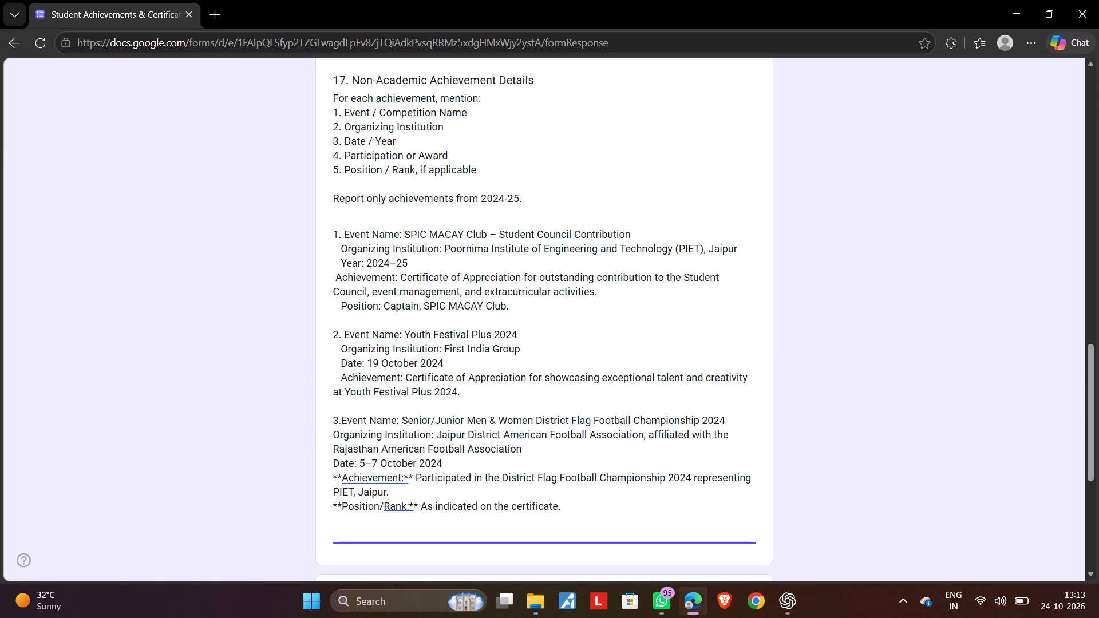
pyautogui.press('Left')
pyautogui.press('BackSpace')
pyautogui.press('BackSpace')
pyautogui.press('Right')
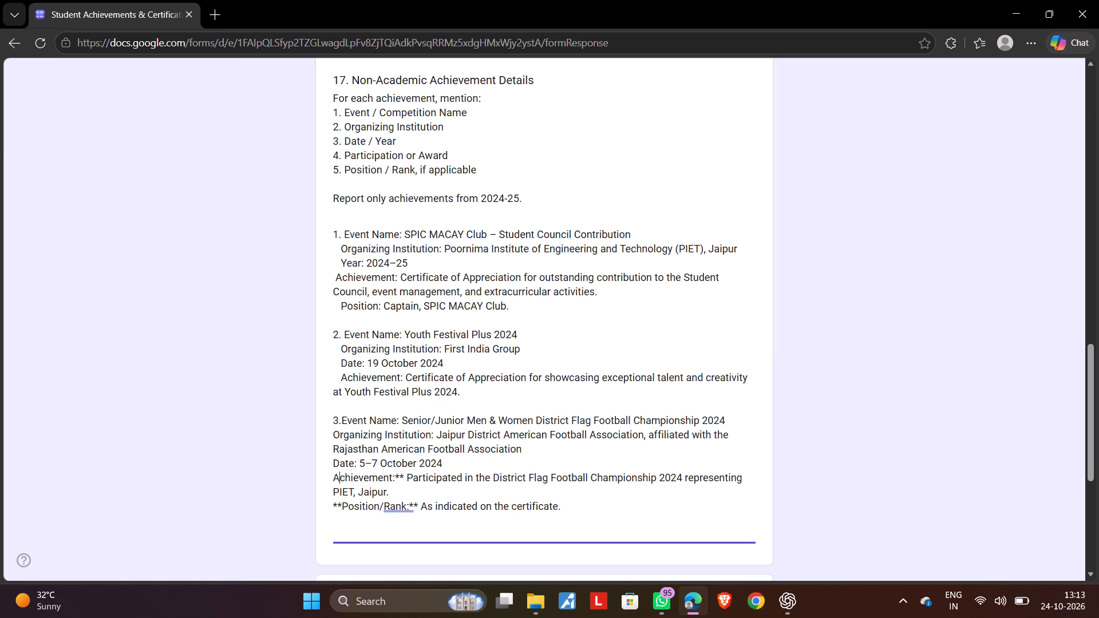
pyautogui.press('Right')
pyautogui.press('Right')
pyautogui.press('Right')
pyautogui.press('Right')
pyautogui.press('Right')
pyautogui.press('Right')
pyautogui.press('Right')
pyautogui.press('Right')
pyautogui.press('Right')
pyautogui.press('Right')
pyautogui.press('Right')
pyautogui.press('Right')
pyautogui.press('Right')
pyautogui.press('BackSpace')
pyautogui.press('BackSpace')
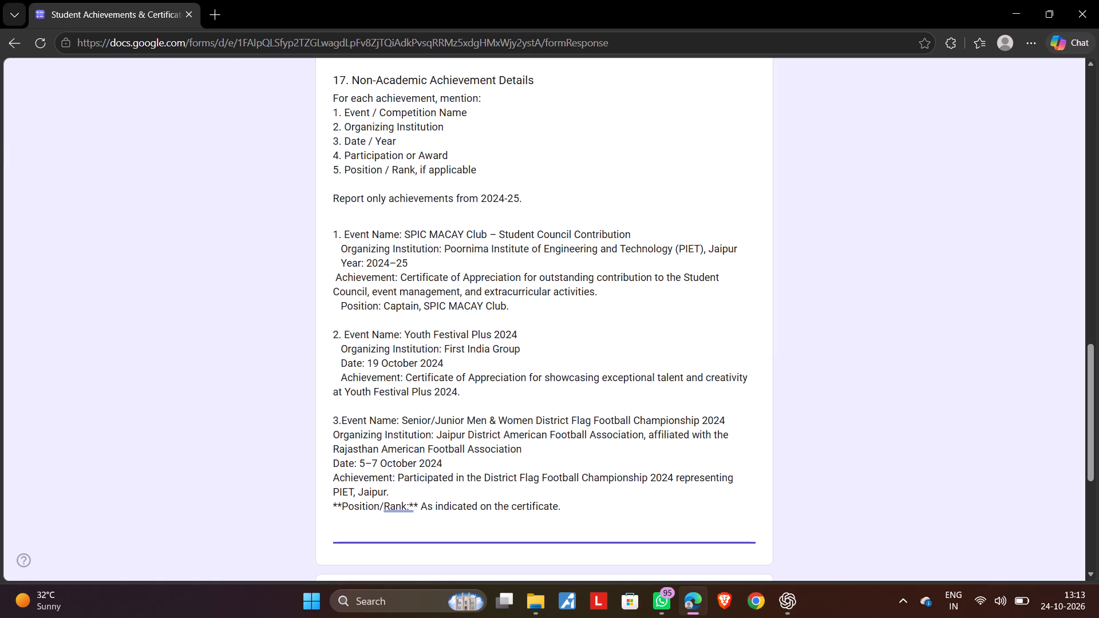
# Delete the whole "**Position/Rank:** As indicated on the certificate." line at the end of the third achievement.
pyautogui.press('Down')
pyautogui.press('Right')
pyautogui.press('Down')
pyautogui.press('Right')
pyautogui.press('Up')
pyautogui.press('Up')
pyautogui.press('Right')
pyautogui.press('Right')
pyautogui.press('Right')
pyautogui.press('Right')
pyautogui.press('Right')
pyautogui.press('Right')
pyautogui.press('Right')
pyautogui.press('Right')
pyautogui.press('Right')
pyautogui.press('Right')
pyautogui.press('Right')
pyautogui.press('Right')
pyautogui.press('Right')
pyautogui.press('Right')
pyautogui.press('Right')
pyautogui.press('Right')
pyautogui.press('Right')
pyautogui.press('Right')
pyautogui.press('Right')
pyautogui.press('Right')
pyautogui.press('Right')
pyautogui.press('Right')
pyautogui.press('Right')
pyautogui.press('Right')
pyautogui.press('Right')
pyautogui.press('BackSpace')
pyautogui.press('BackSpace')
pyautogui.press('BackSpace')
pyautogui.press('BackSpace')
pyautogui.press('BackSpace')
pyautogui.press('BackSpace')
pyautogui.press('BackSpace')
pyautogui.press('BackSpace')
pyautogui.press('BackSpace')
pyautogui.press('BackSpace')
pyautogui.press('BackSpace')
pyautogui.press('BackSpace')
pyautogui.press('BackSpace')
pyautogui.press('BackSpace')
pyautogui.press('BackSpace')
pyautogui.press('BackSpace')
pyautogui.press('BackSpace')
pyautogui.press('BackSpace')
pyautogui.press('BackSpace')
pyautogui.press('BackSpace')
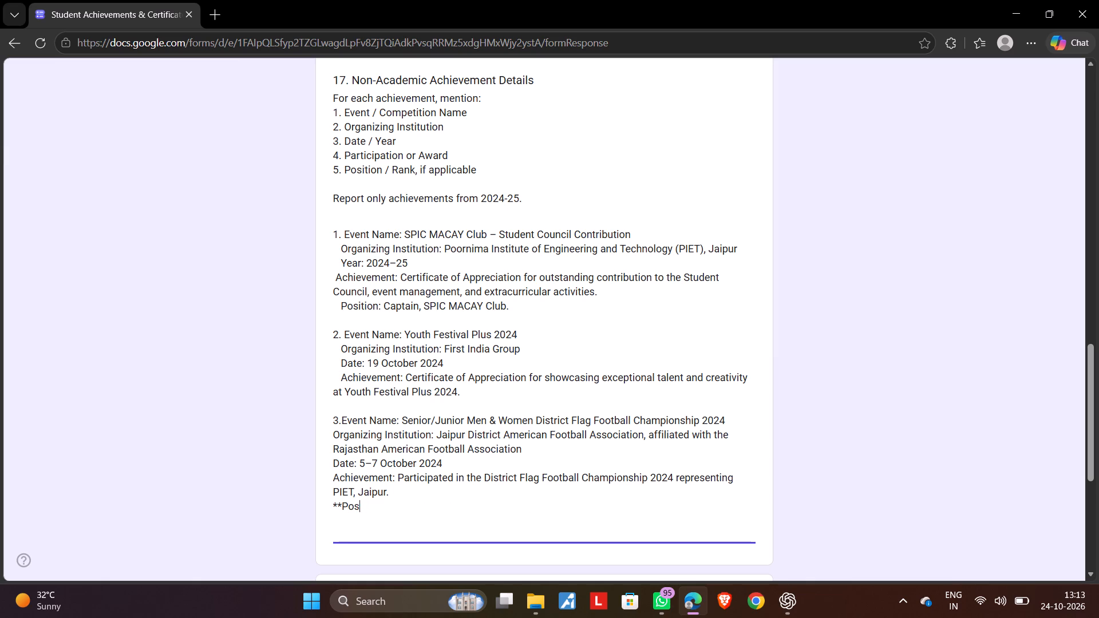
pyautogui.press('BackSpace')
pyautogui.press('BackSpace')
pyautogui.press('BackSpace')
pyautogui.press('BackSpace')
pyautogui.press('BackSpace')
# Proceed to the Upload Non-Academic Achievement Certificates – 2025–26 question below the achievement details.
pyautogui.scroll(-1, 337, 421)
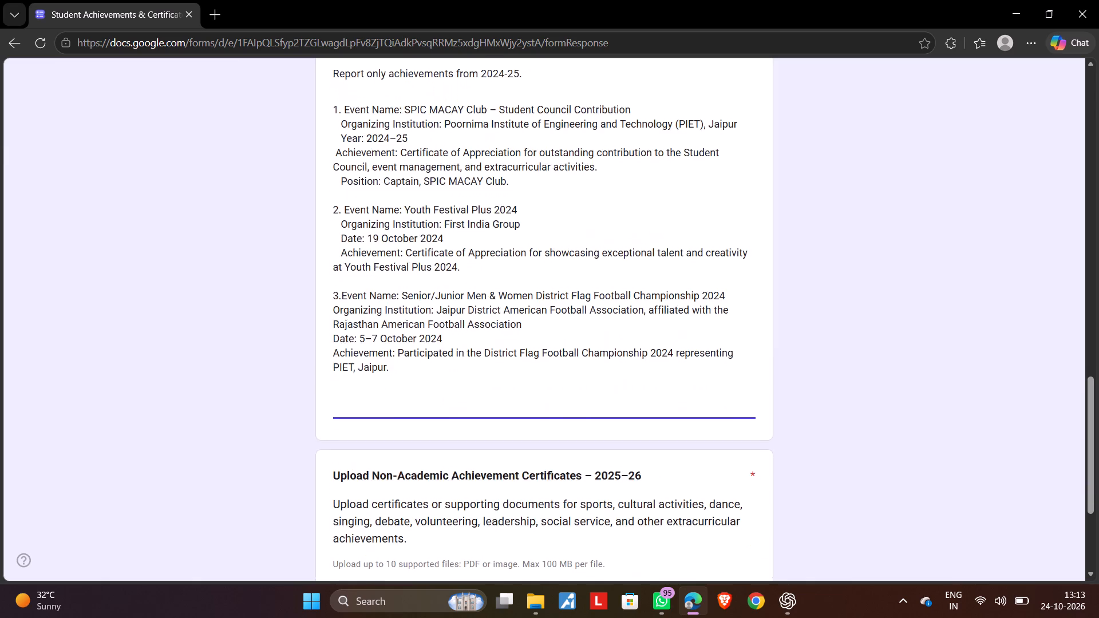
pyautogui.scroll(-2, 337, 421)
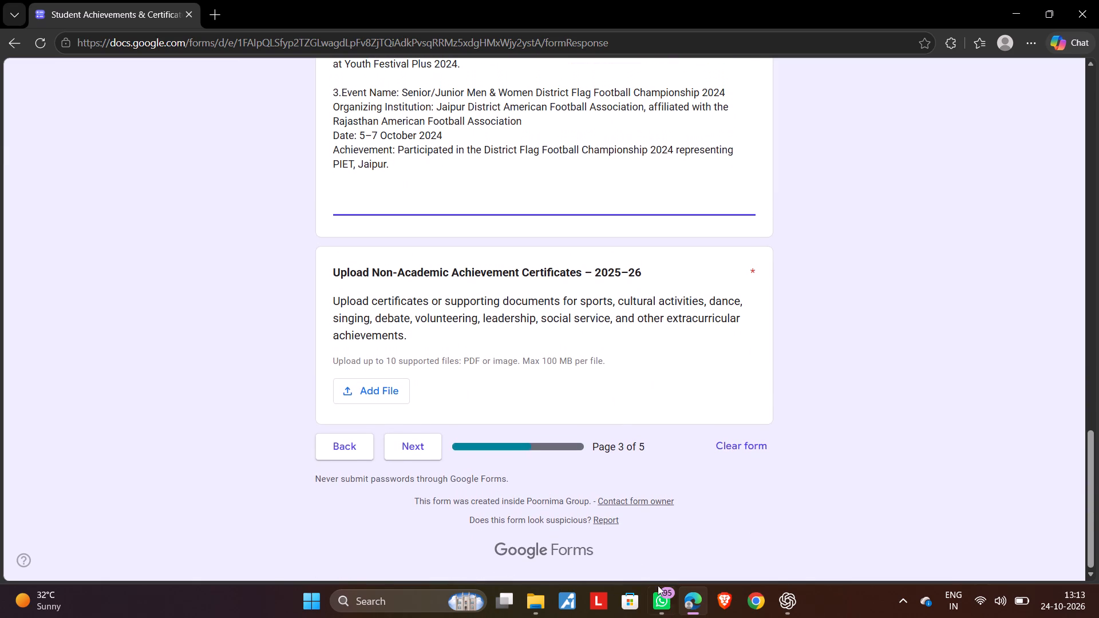
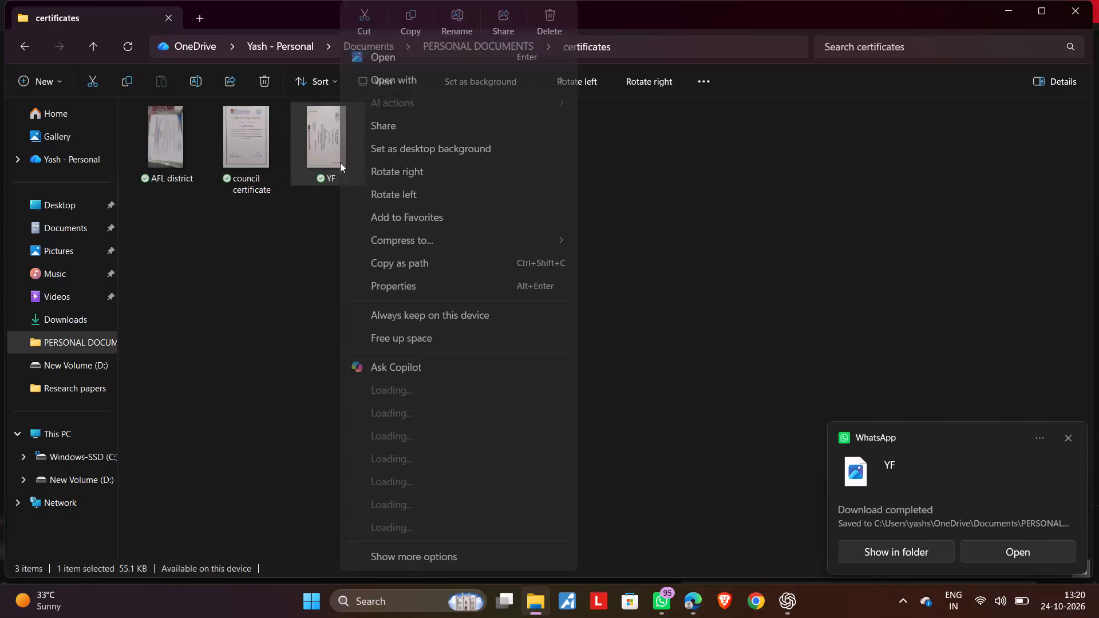
# Rename the "YF" certificate image in the certificates folder as "Youth festival".
pyautogui.click(477, 25)
pyautogui.press('BackSpace')
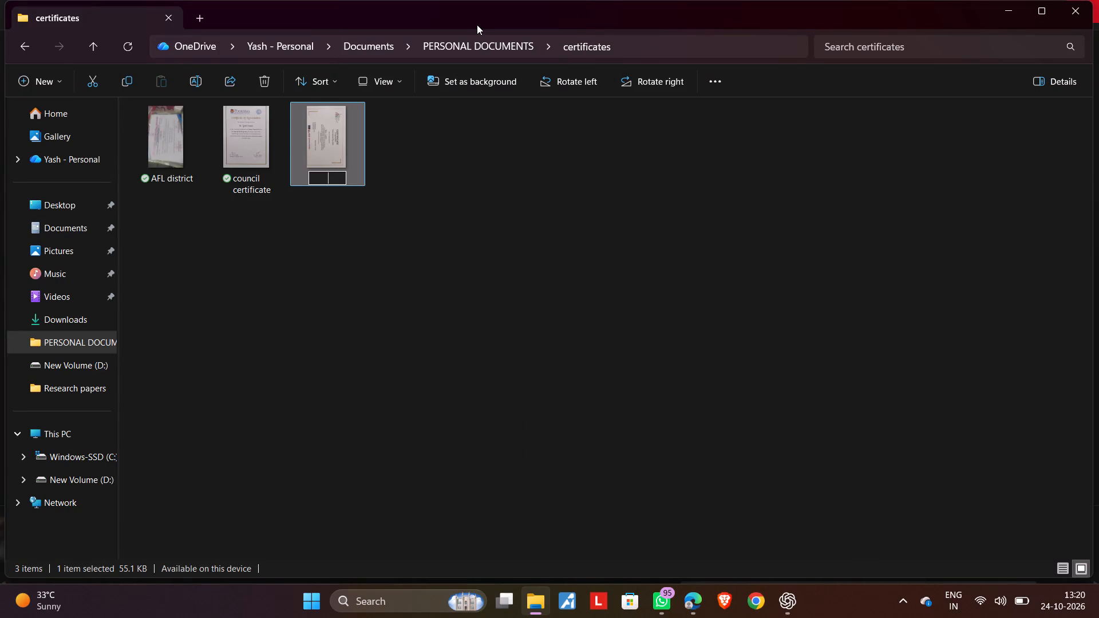
pyautogui.write('Youth festival')
pyautogui.press('space')
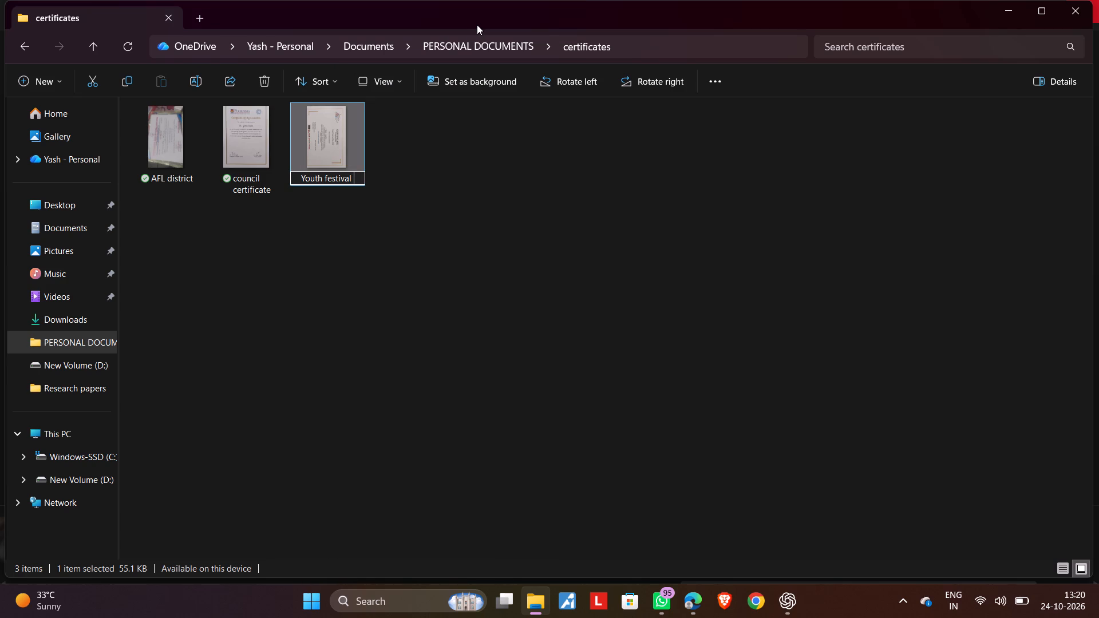
pyautogui.press('Return')
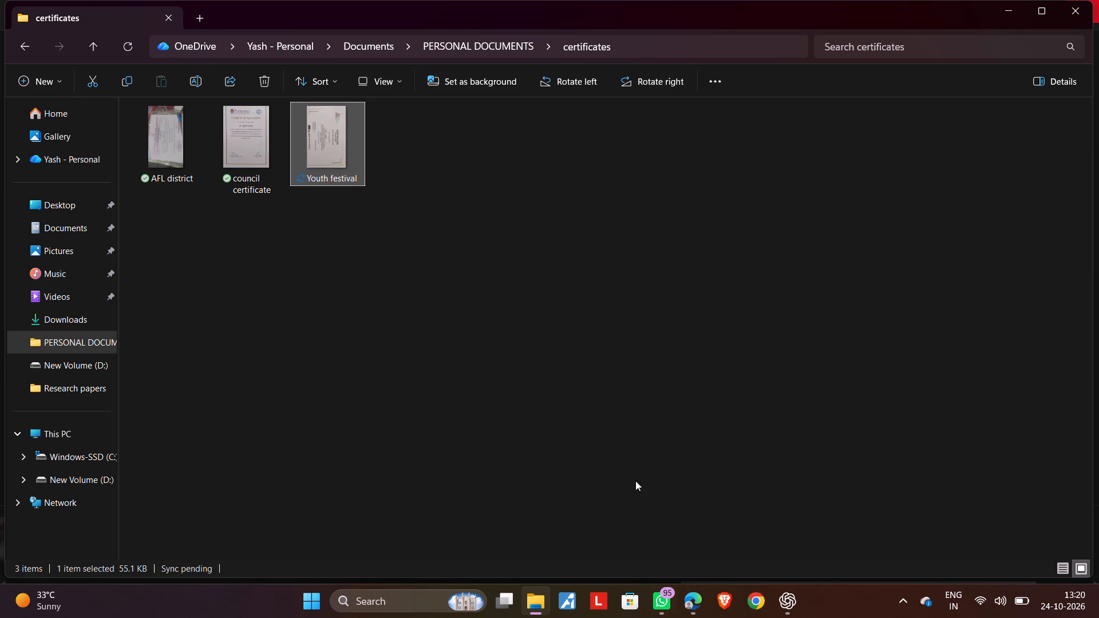
# Switch to the form in Edge and upload "council certificate" from the certificates folder to the Non-Academic Achievement Certificates question.
pyautogui.click(705, 608)
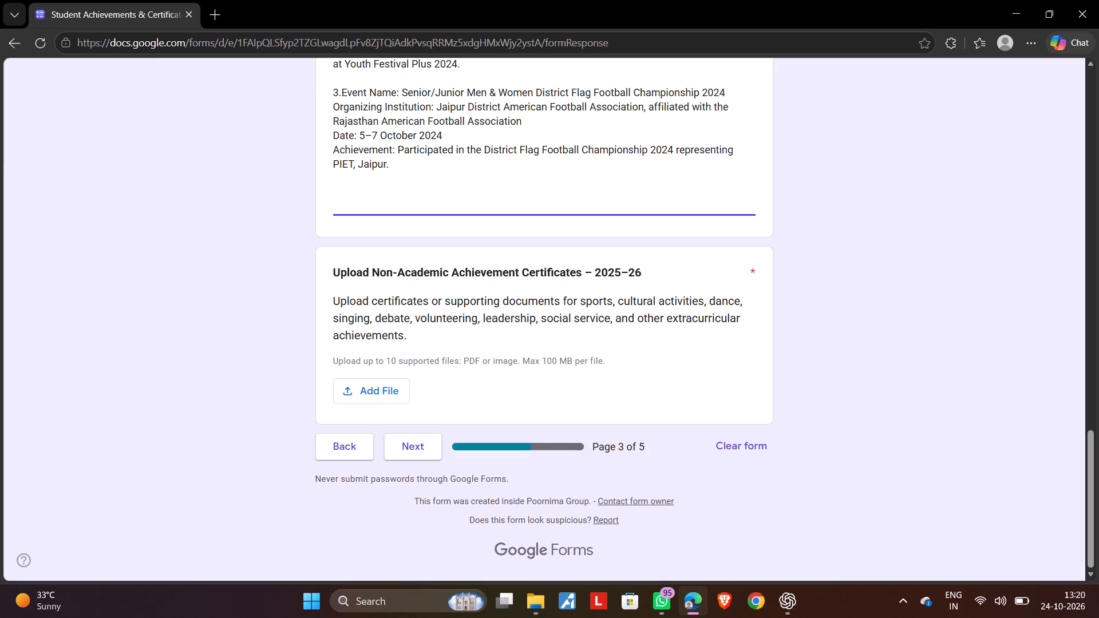
pyautogui.click(384, 393)
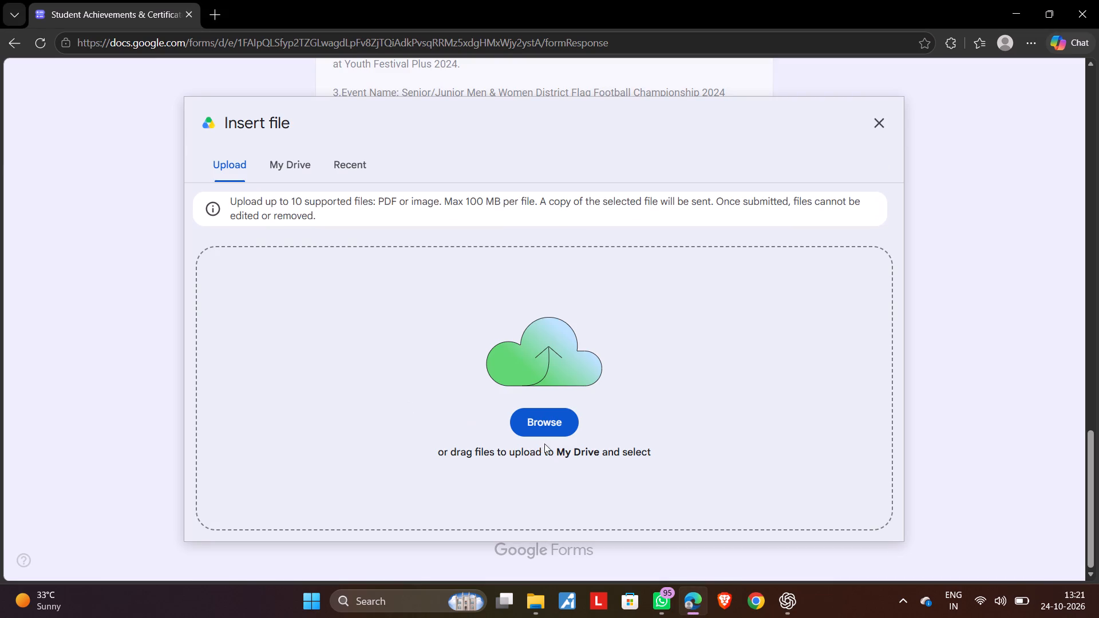
pyautogui.click(532, 428)
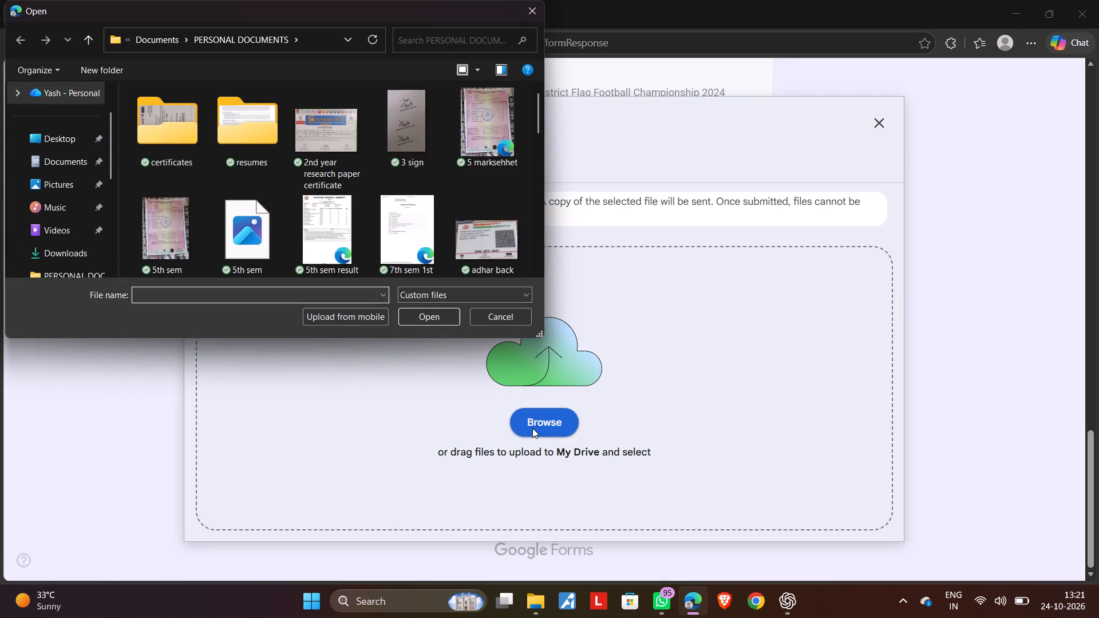
pyautogui.doubleClick(167, 134)
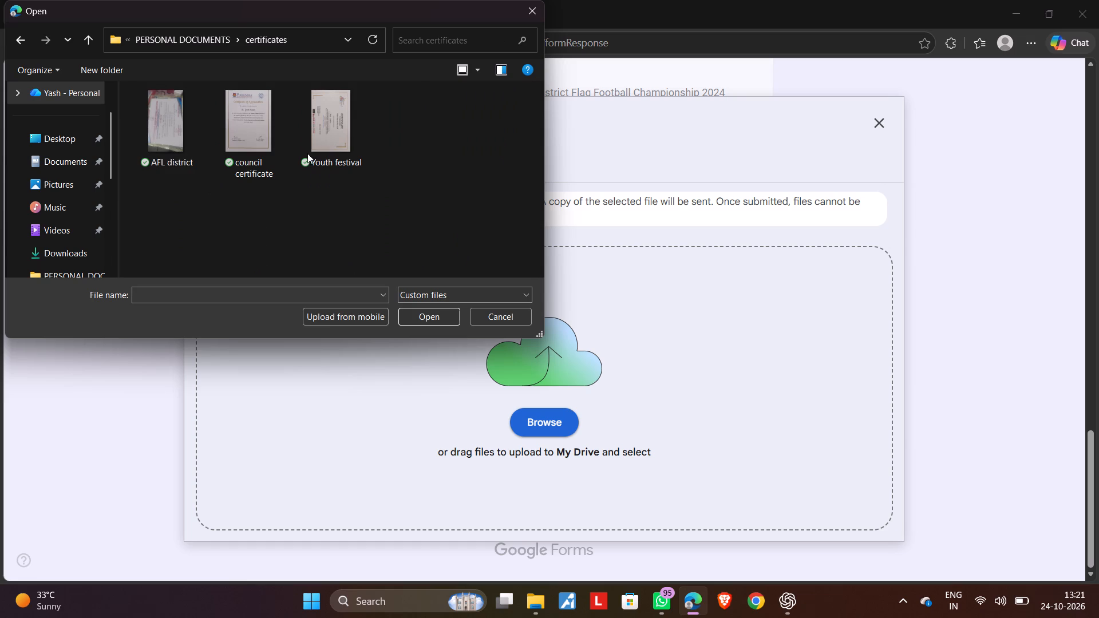
pyautogui.click(240, 148)
pyautogui.click(414, 307)
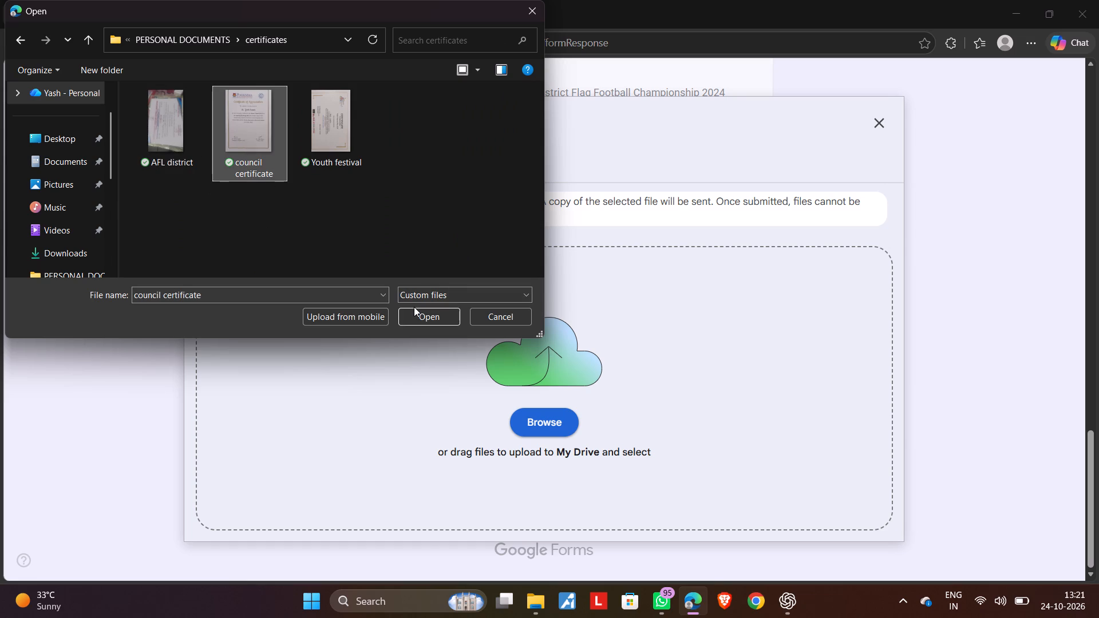
pyautogui.click(417, 320)
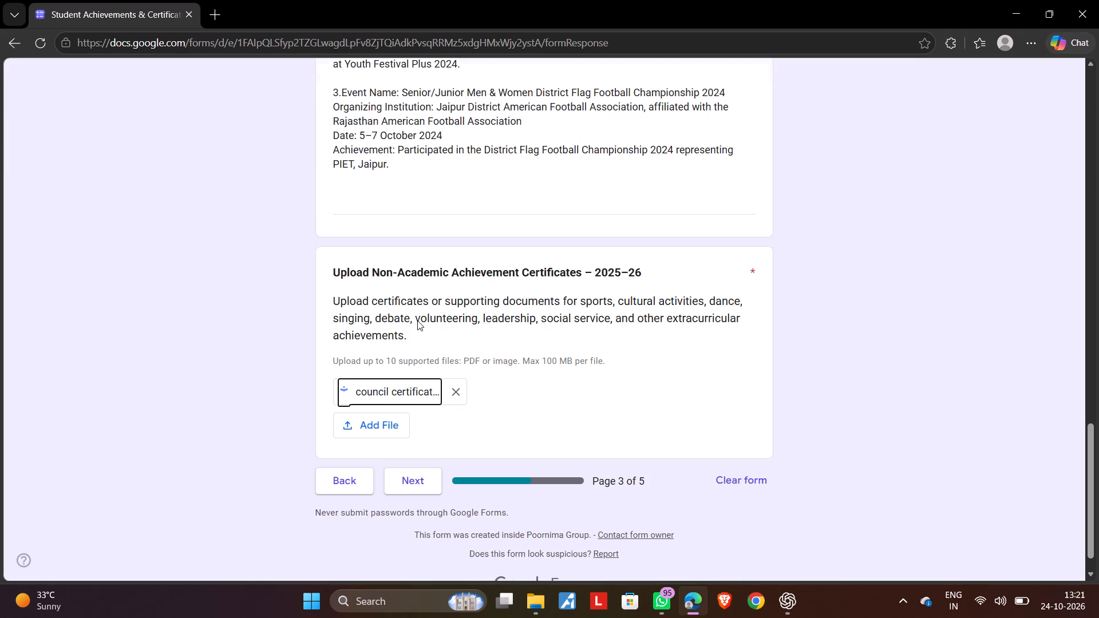
# Add the "Youth festival" image to the Non-Academic Achievement Certificates upload question.
pyautogui.click(394, 421)
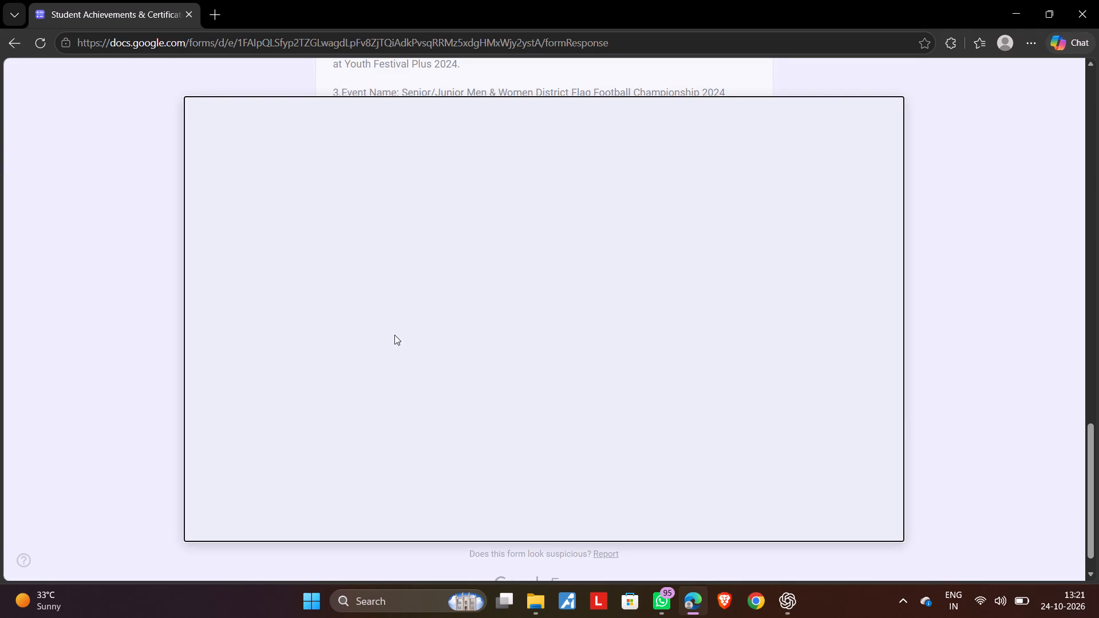
pyautogui.click(542, 425)
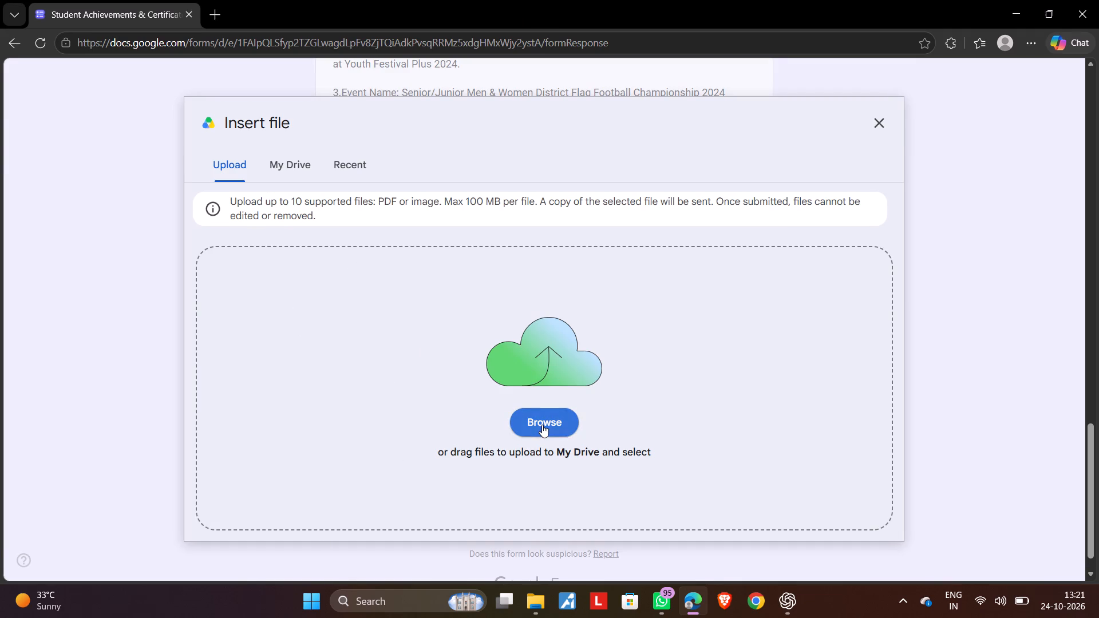
pyautogui.click(327, 137)
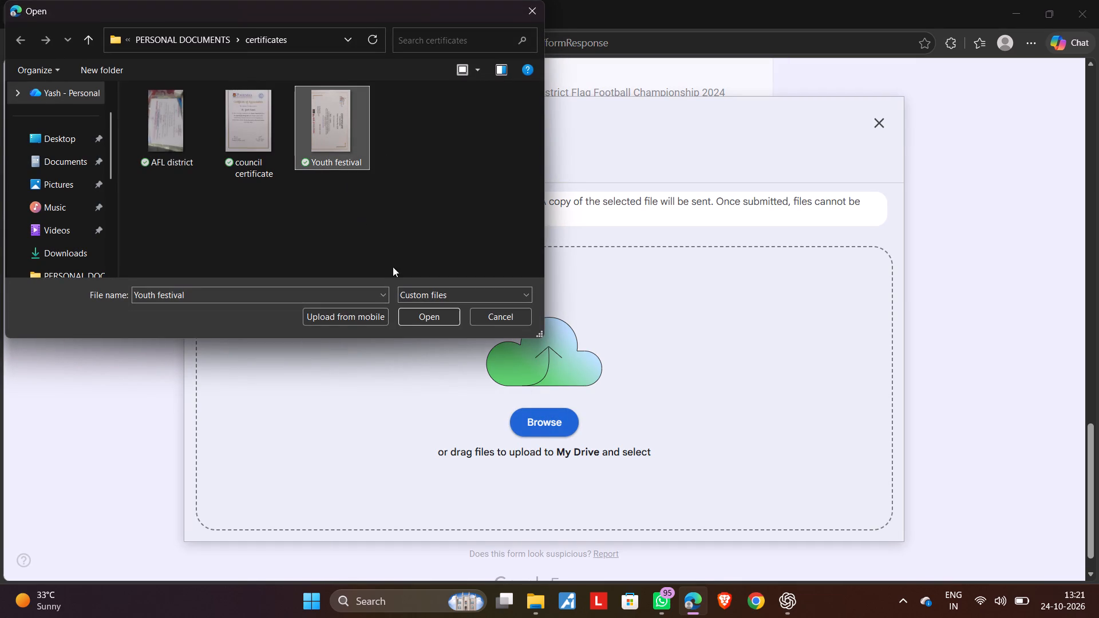
pyautogui.click(420, 319)
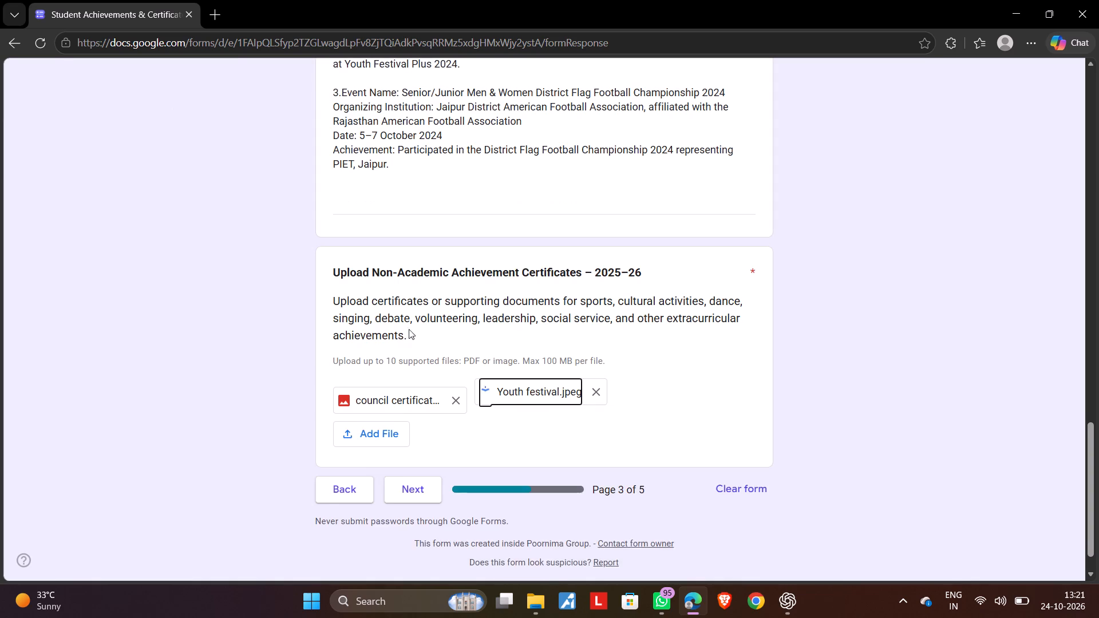
# Add the "AFL district" image to the Non-Academic Achievement Certificates upload question.
pyautogui.click(366, 431)
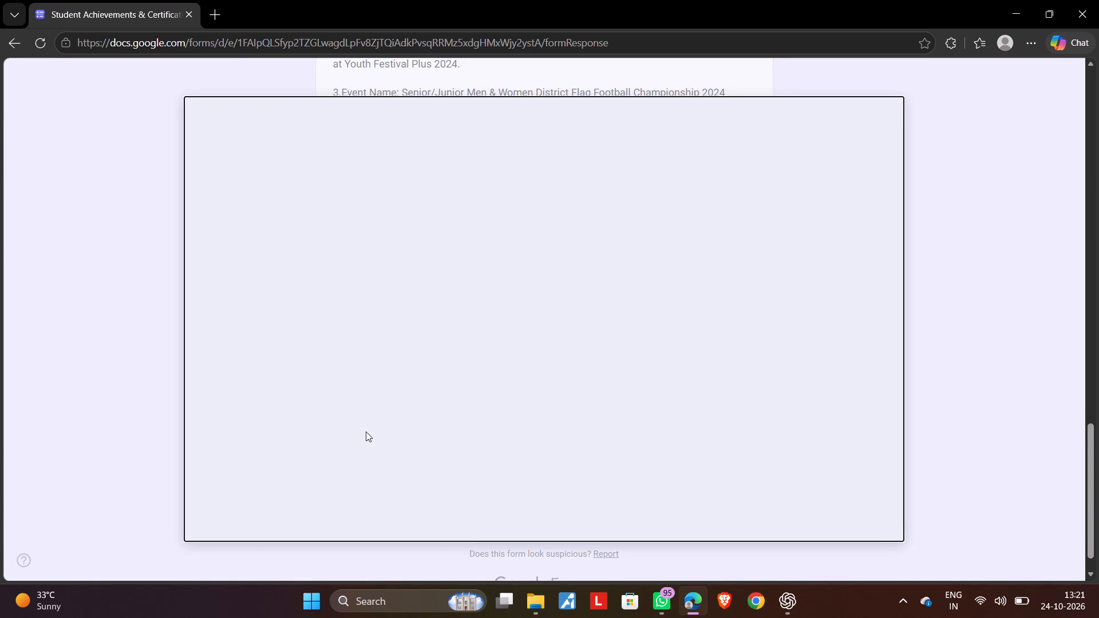
pyautogui.click(534, 424)
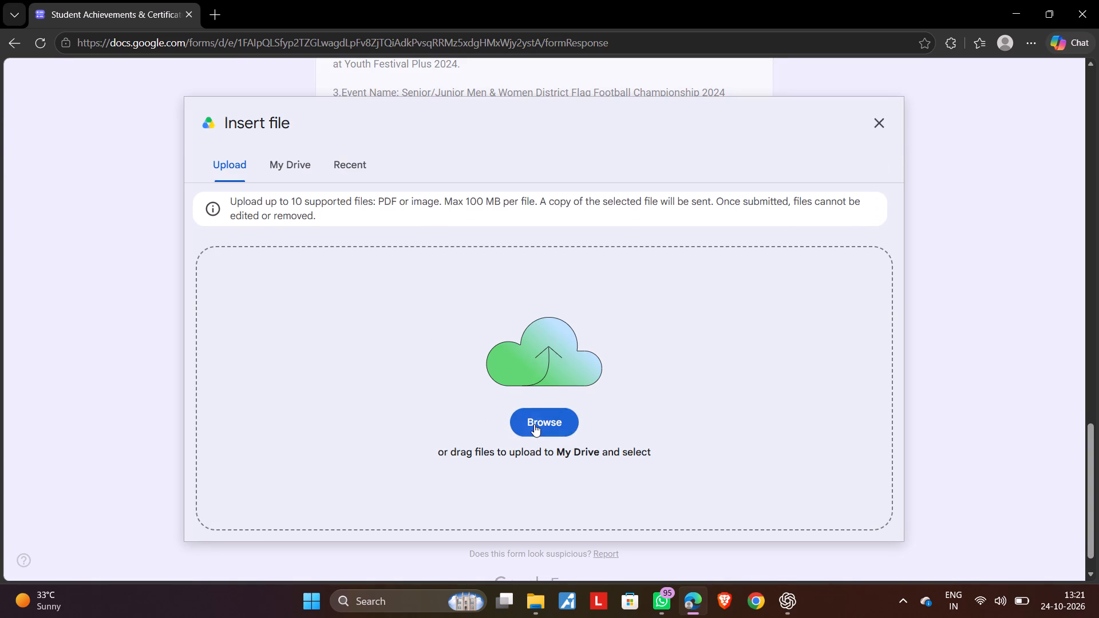
pyautogui.click(191, 153)
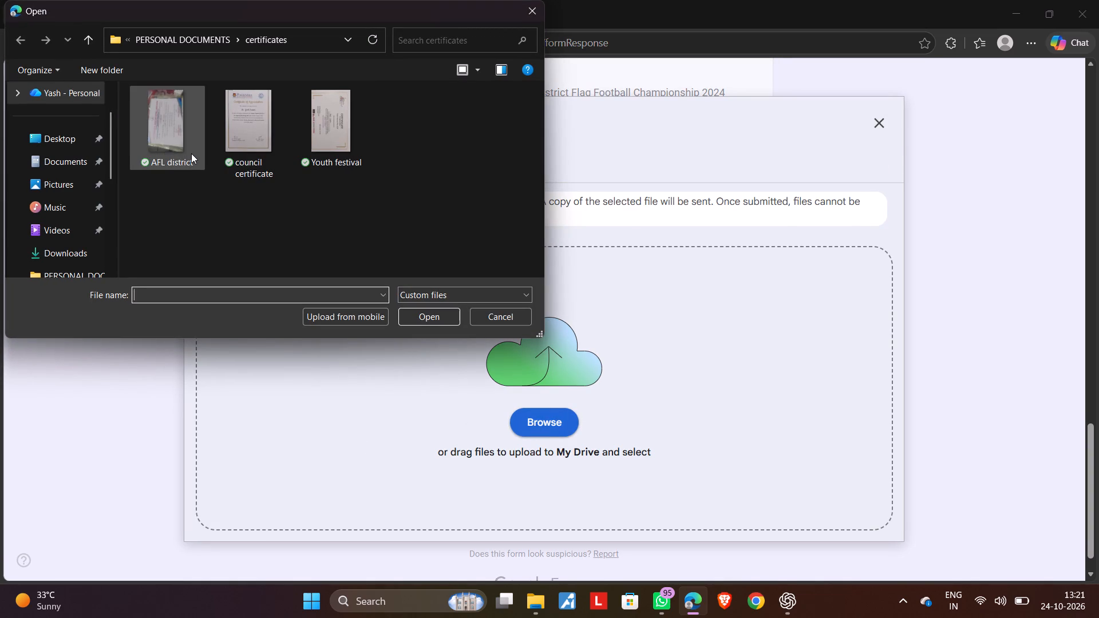
pyautogui.click(430, 321)
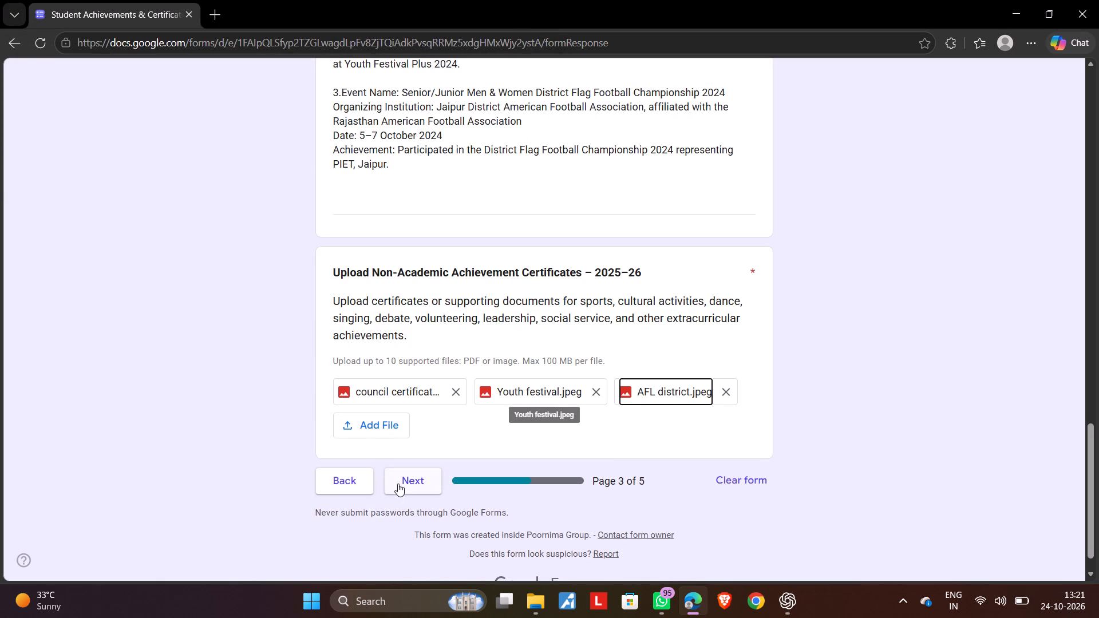
# Proceed to the form's next page, Section 4: Consultancy Project Details.
pyautogui.click(398, 484)
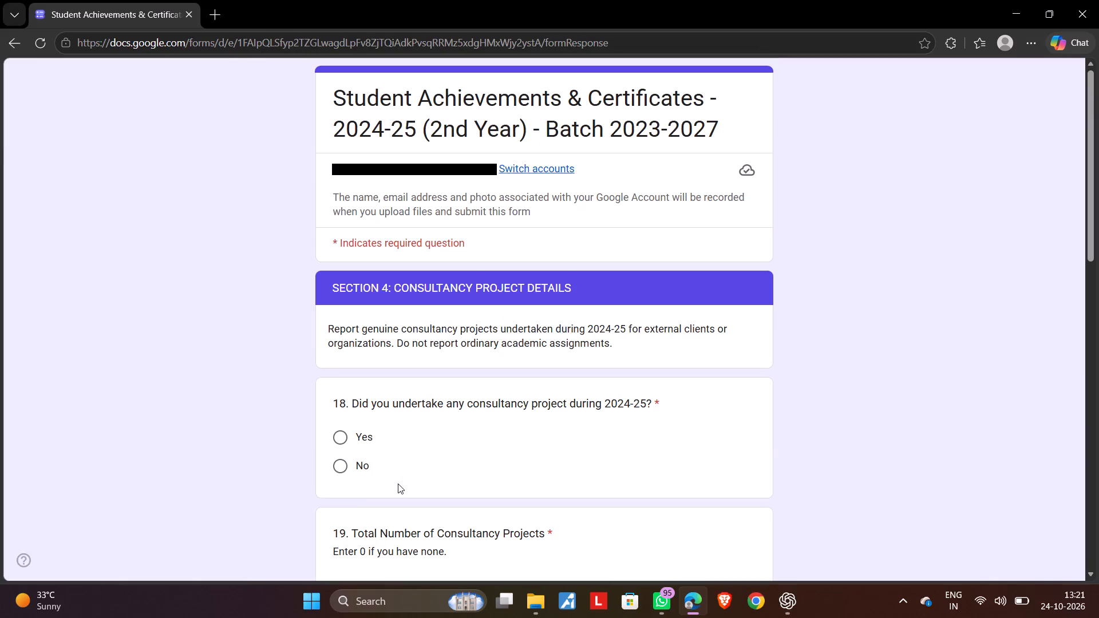
# Answer No to question 18 on consultancy projects and enter 0 as the total number in question 19.
pyautogui.click(341, 462)
pyautogui.scroll(-1, 341, 462)
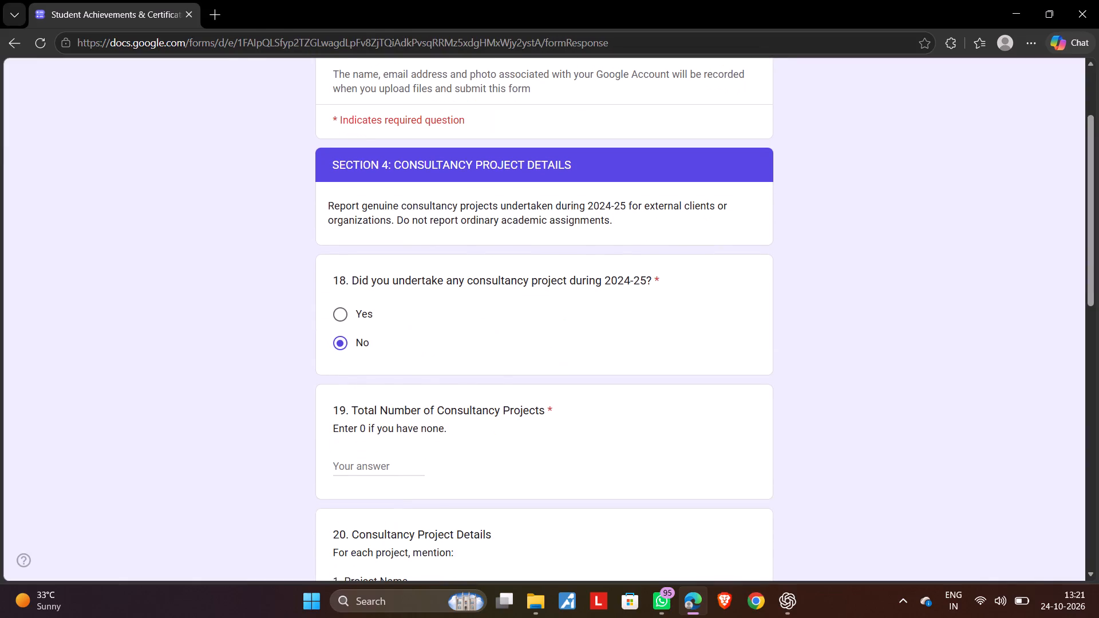
pyautogui.click(375, 460)
pyautogui.press('0')
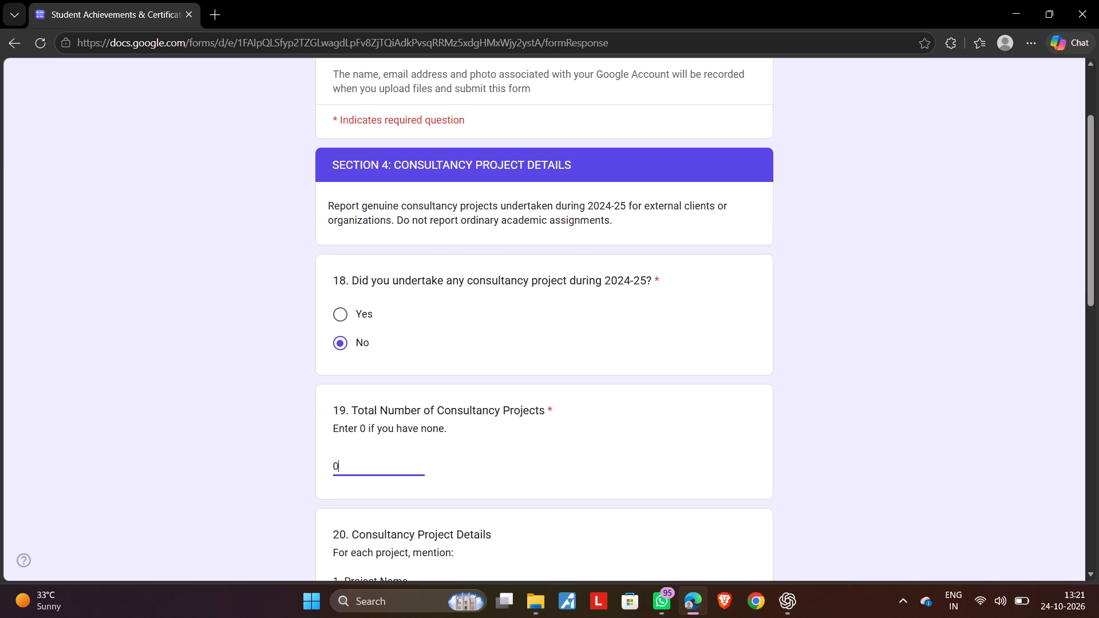
# Enter 0 for question 20, Consultancy Project Details, and mark the project status in question 21 as Not Applicable.
pyautogui.scroll(-2, 375, 460)
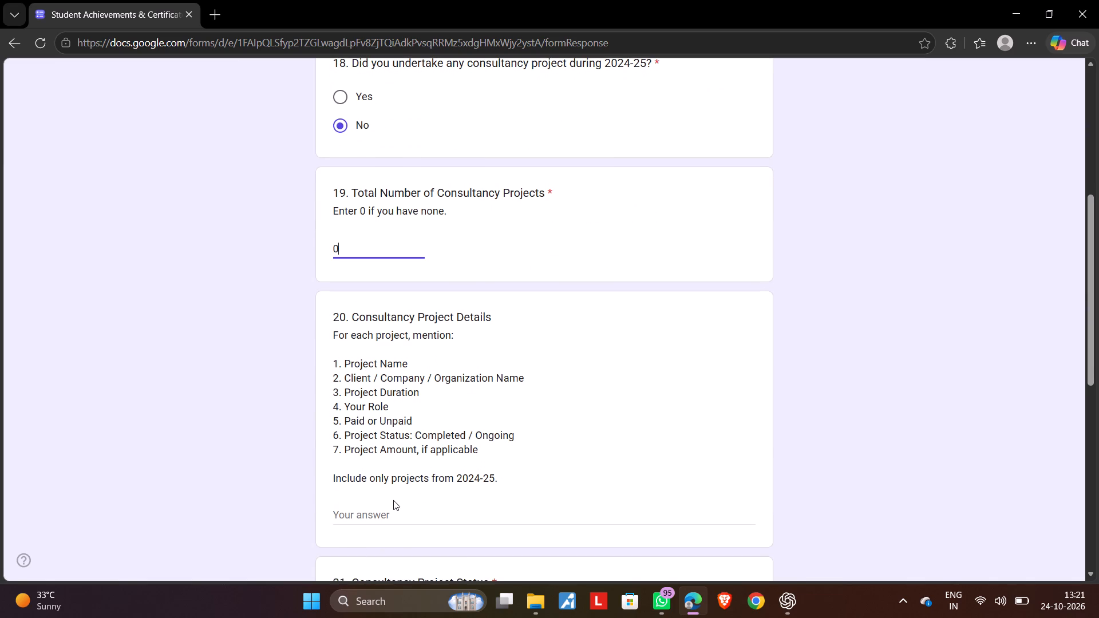
pyautogui.scroll(-1, 392, 510)
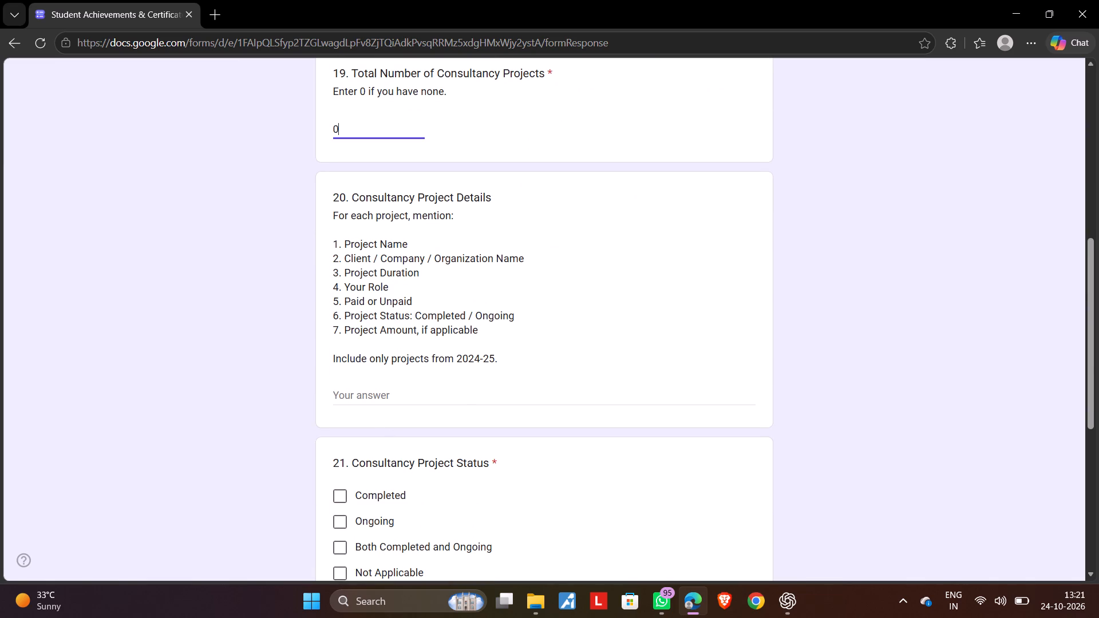
pyautogui.click(385, 399)
pyautogui.press('0')
pyautogui.scroll(-1, 385, 399)
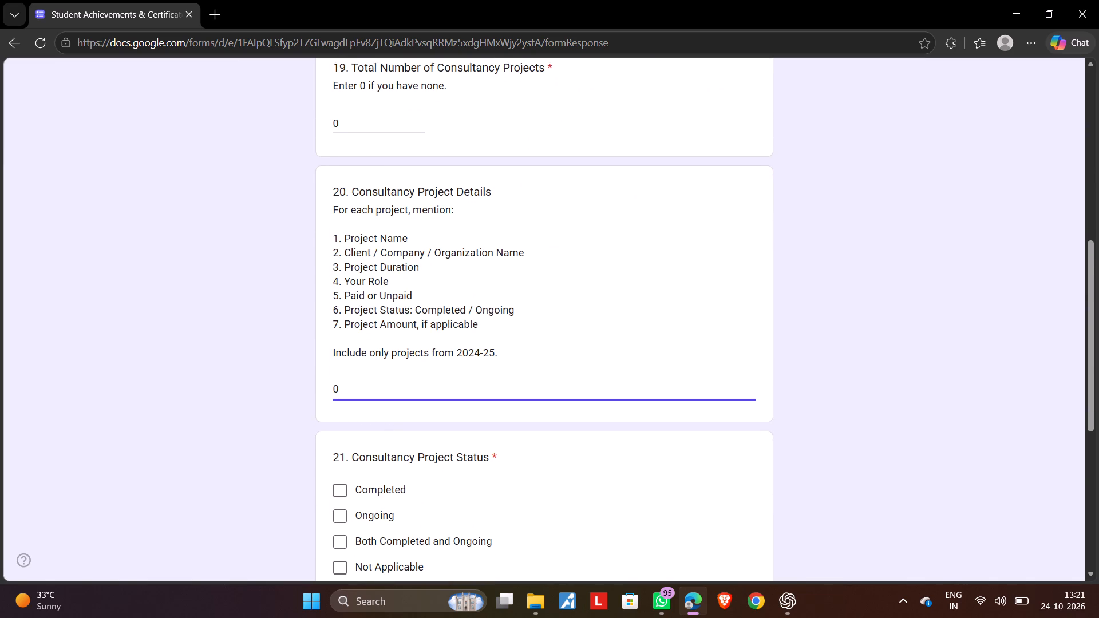
pyautogui.scroll(-1, 385, 399)
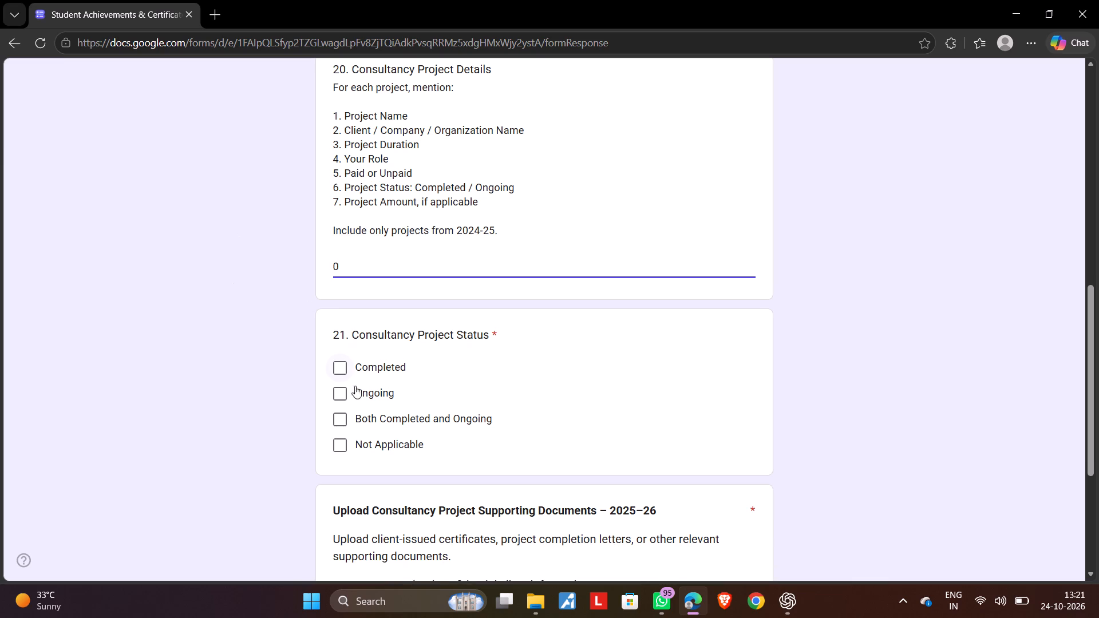
pyautogui.click(337, 453)
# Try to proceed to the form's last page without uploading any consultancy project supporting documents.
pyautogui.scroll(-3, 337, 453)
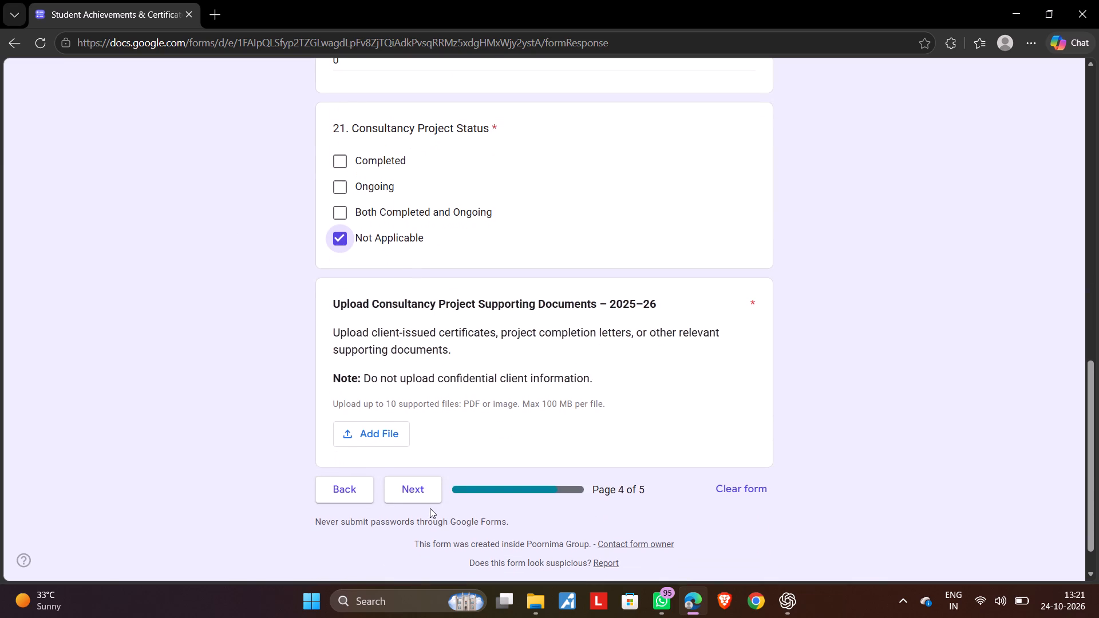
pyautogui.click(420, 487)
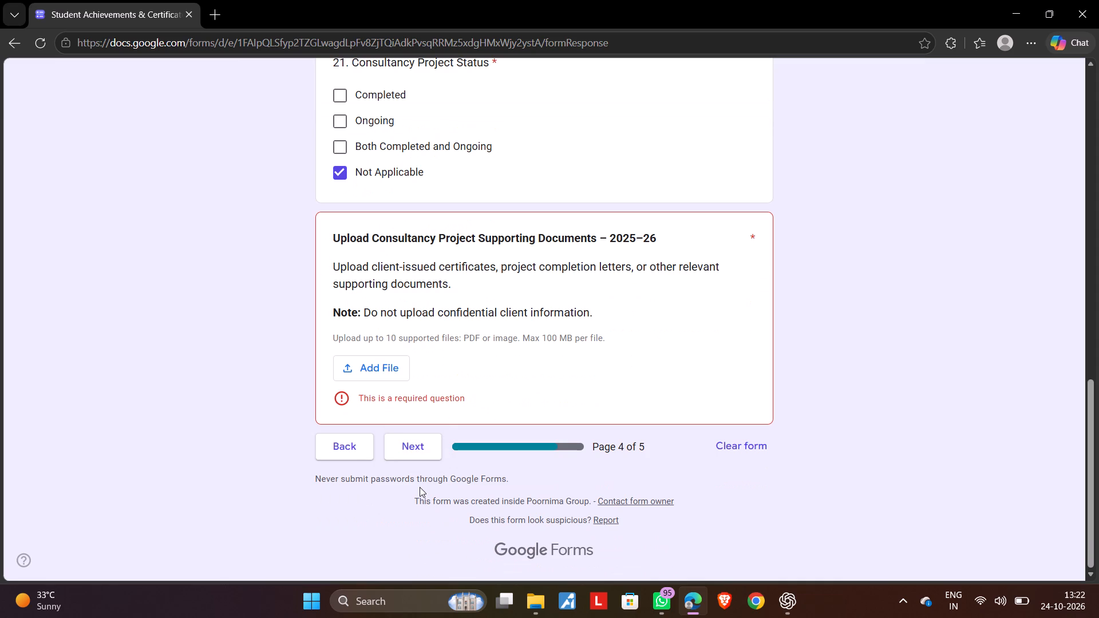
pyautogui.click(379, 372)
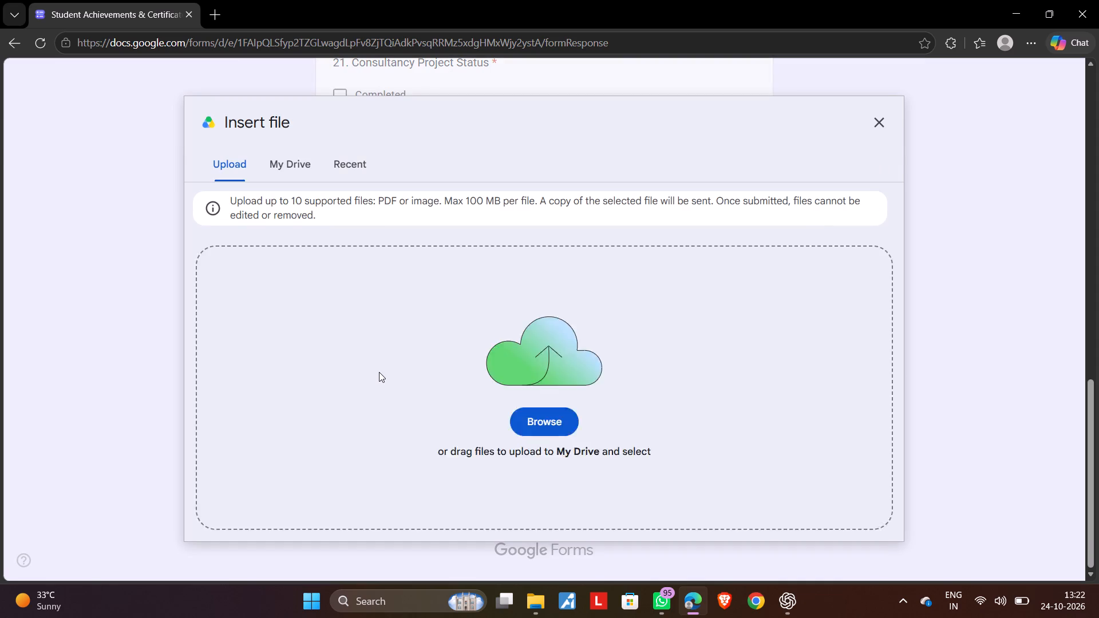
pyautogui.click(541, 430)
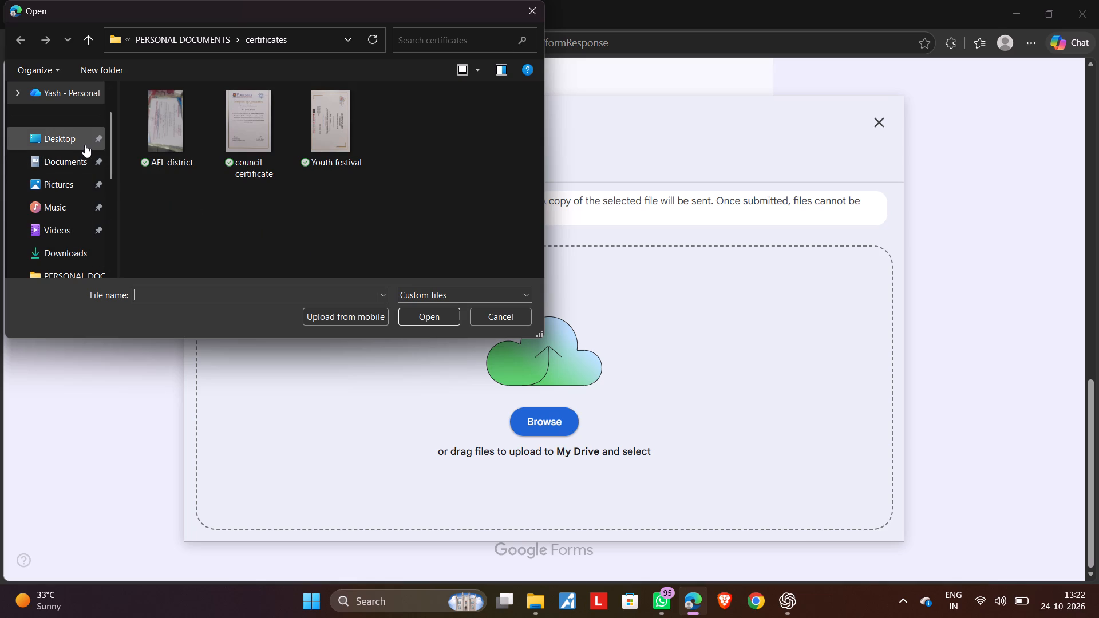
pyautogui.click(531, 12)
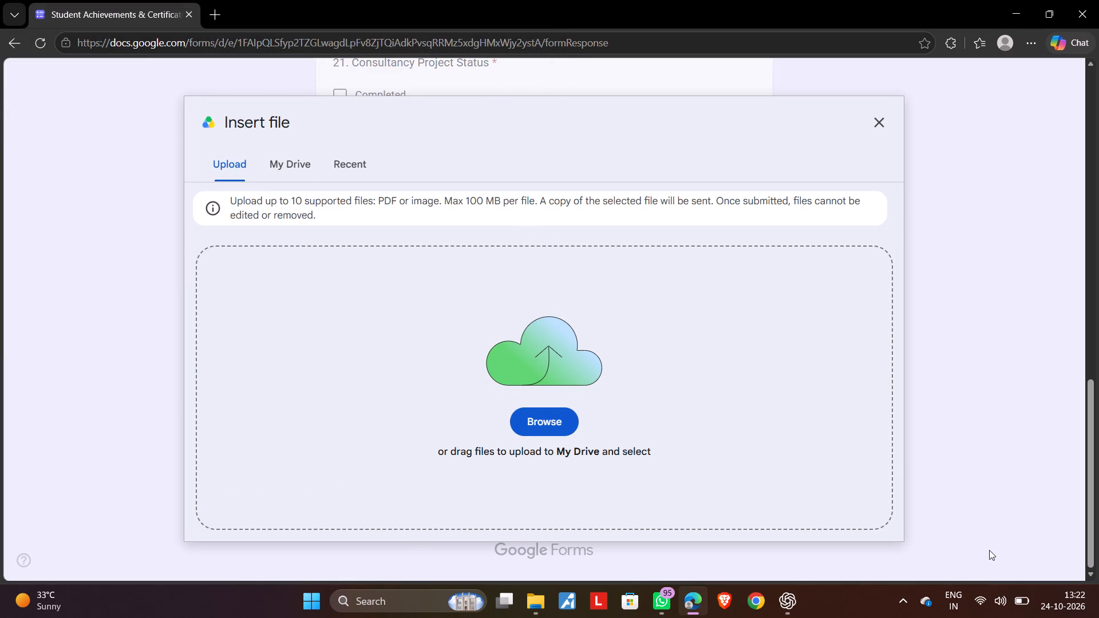
# Search for "ca", open the Camera app and take a photo.
pyautogui.click(392, 600)
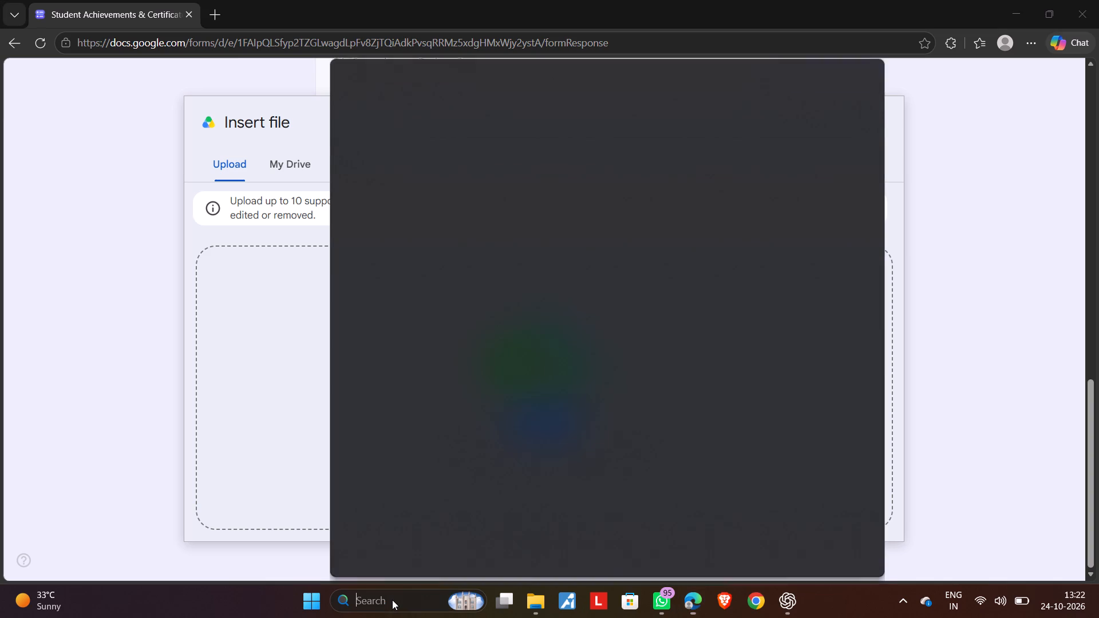
pyautogui.write('ca')
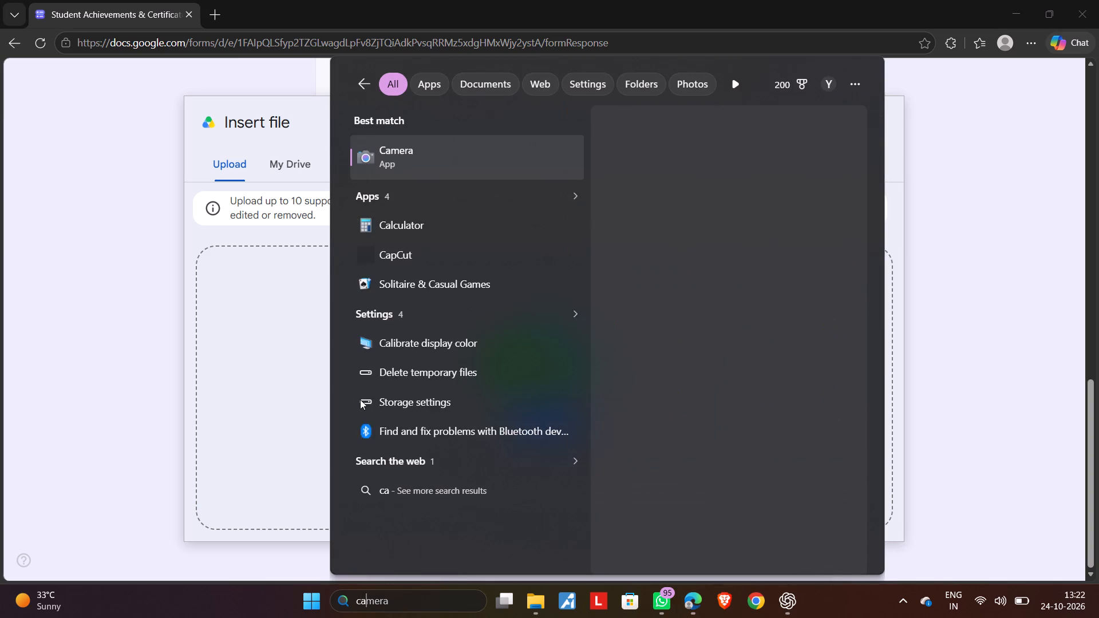
pyautogui.click(432, 159)
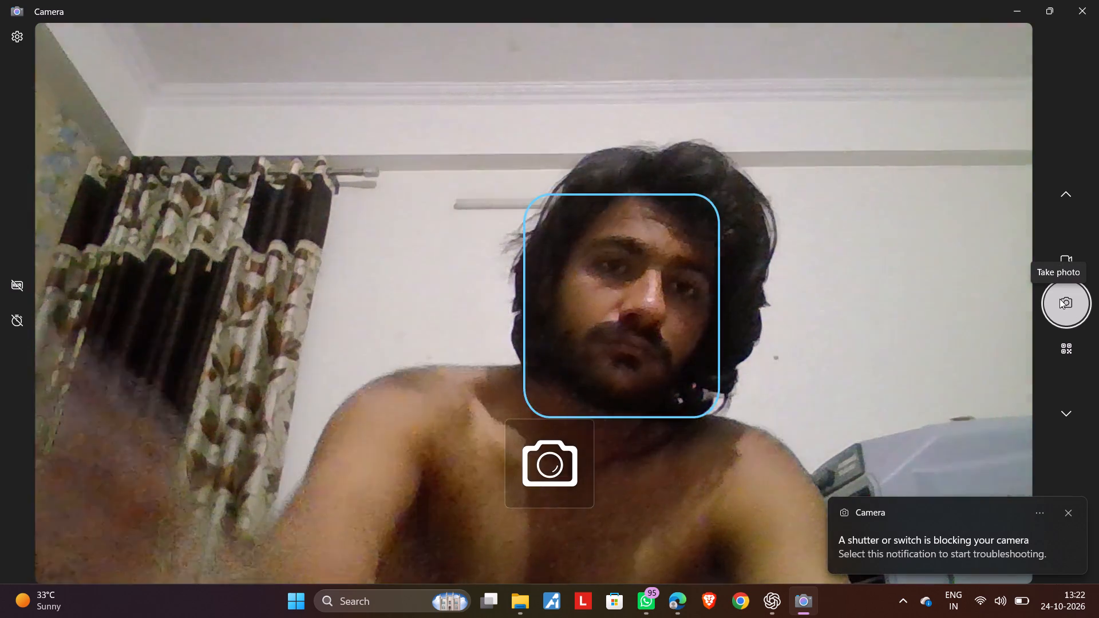
pyautogui.click(1060, 299)
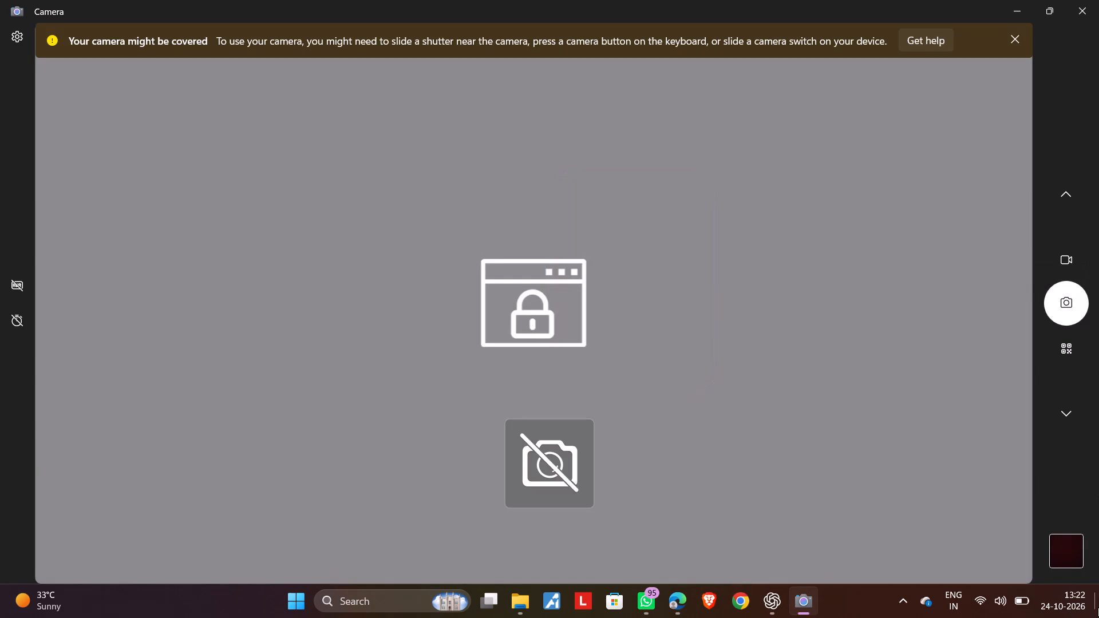
# Open the captured photo in the Camera app and look for its file among the OneDrive and recent files in File Explorer.
pyautogui.click(1077, 556)
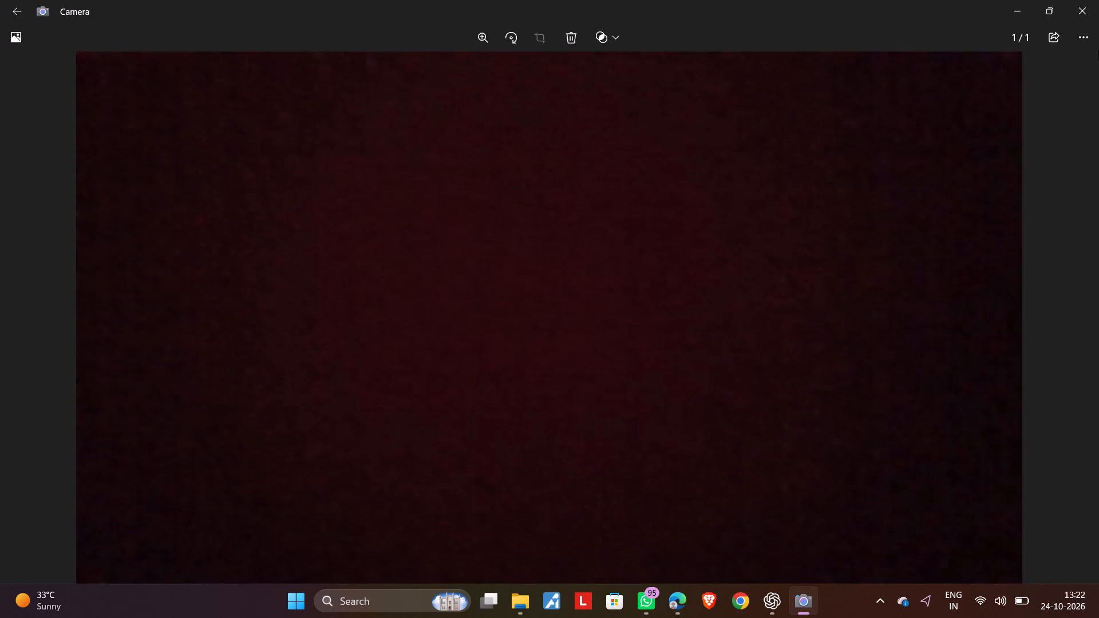
pyautogui.click(1081, 31)
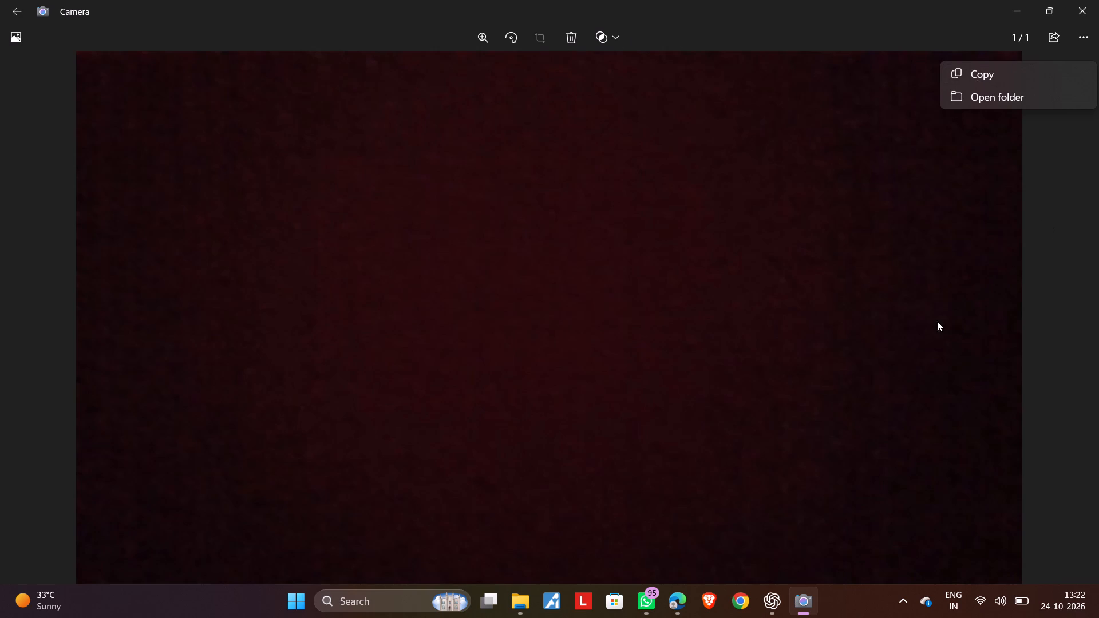
pyautogui.click(517, 598)
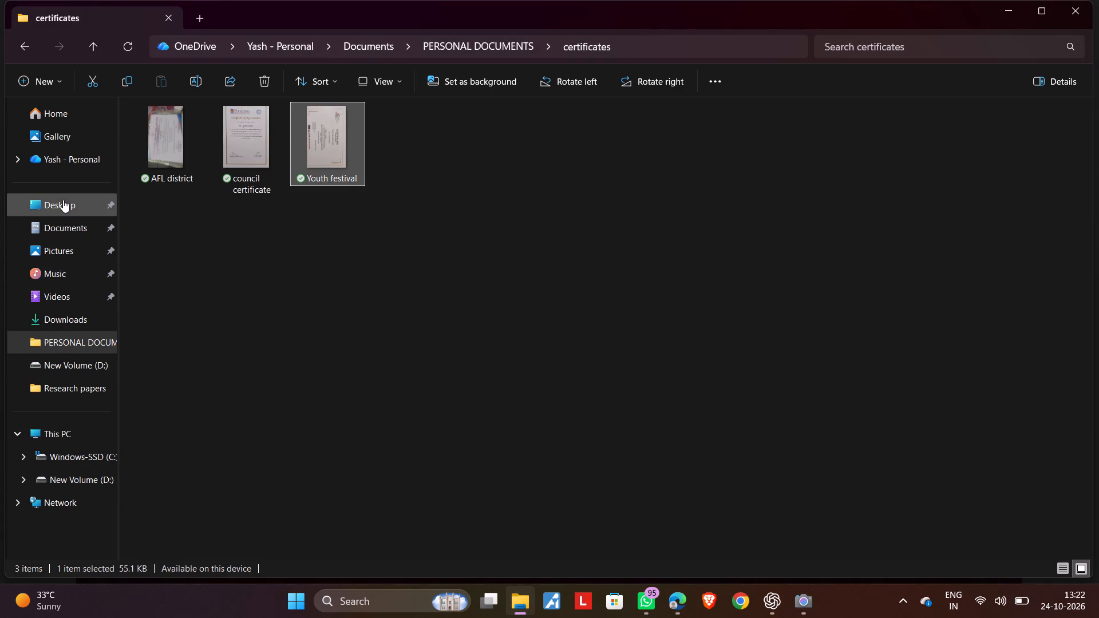
pyautogui.click(59, 161)
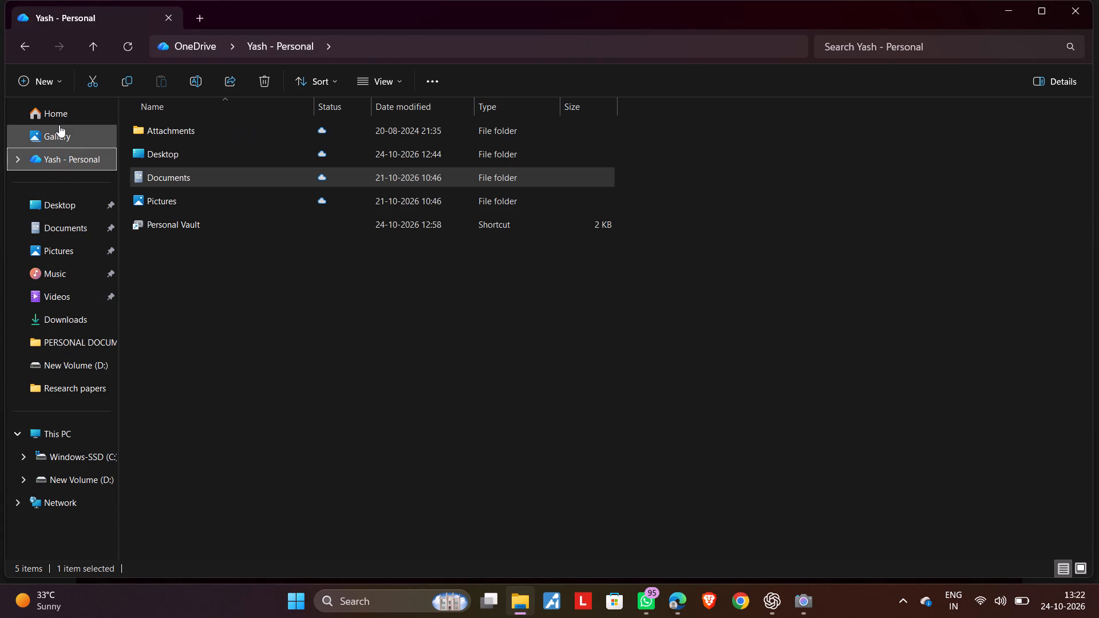
pyautogui.click(59, 125)
pyautogui.click(67, 102)
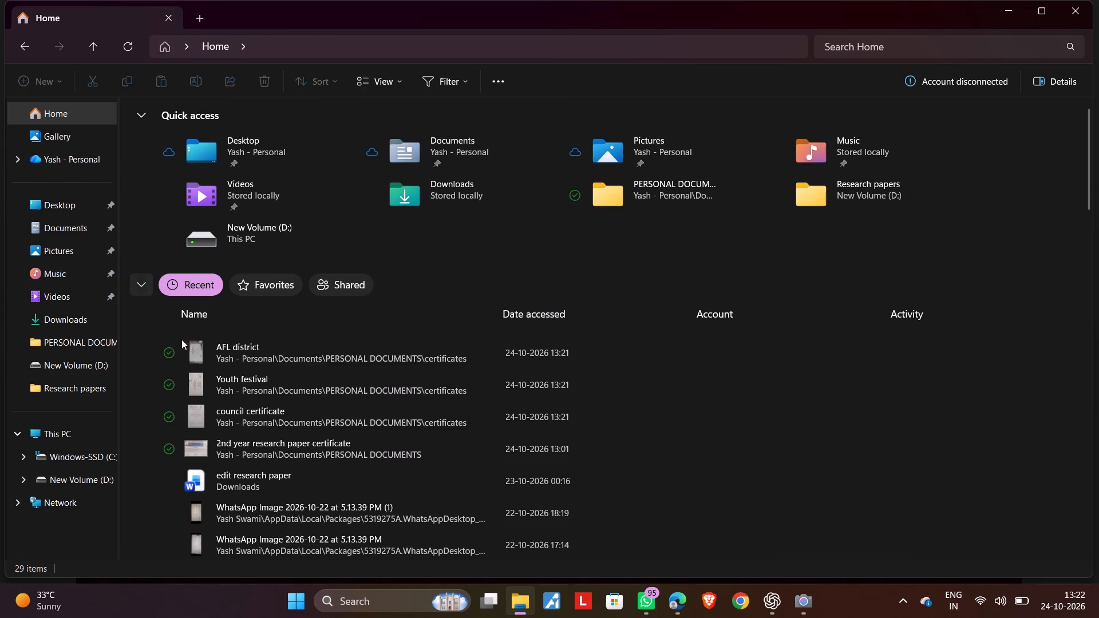
pyautogui.scroll(-3, 284, 373)
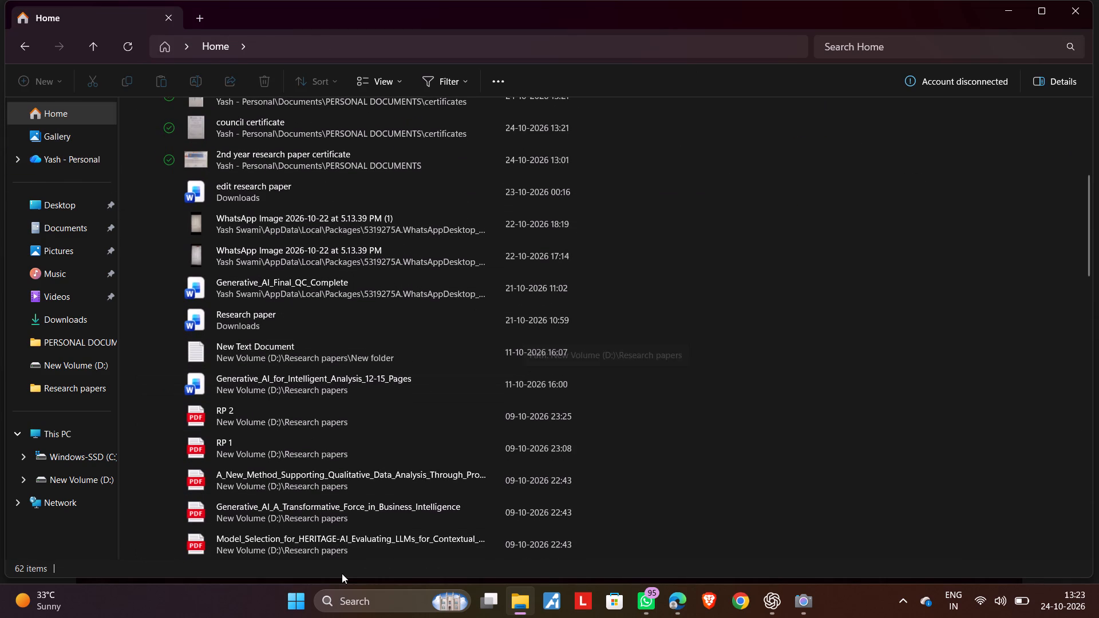
# Return to the Camera app and open the folder that contains the captured photo.
pyautogui.click(809, 600)
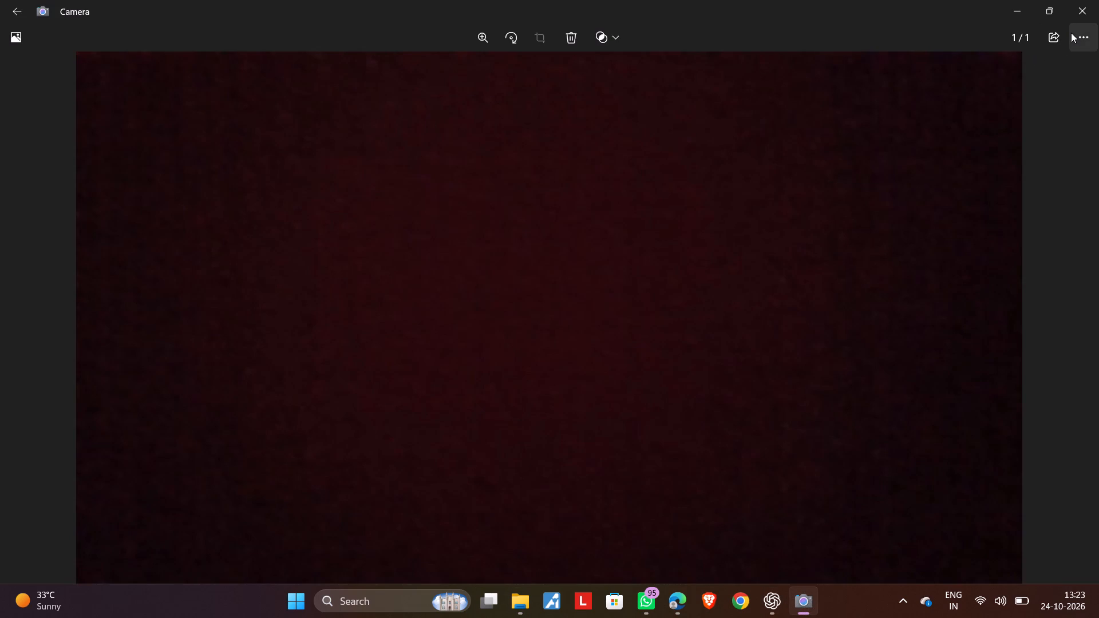
pyautogui.hotkey('ctrl', 's')
pyautogui.tripleClick(651, 203)
pyautogui.click(1085, 34)
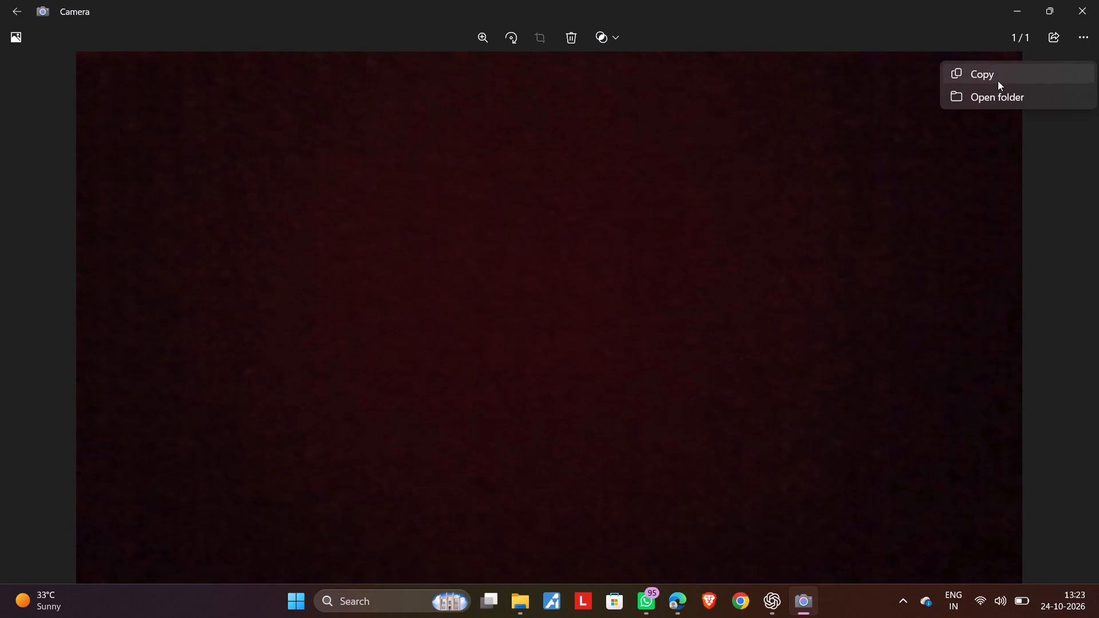
pyautogui.click(988, 97)
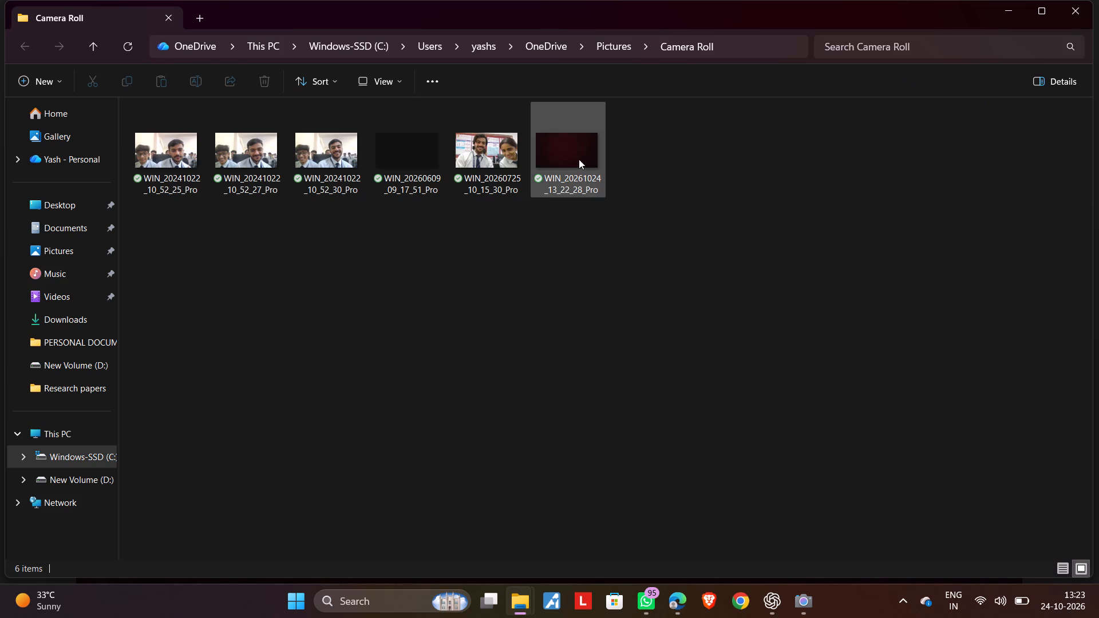
# Preview the black image WIN_20260609_09_17_51_Pro, copy it into the certificates folder of PERSONAL DOCUMENTS, and return to the form in Edge.
pyautogui.doubleClick(416, 144)
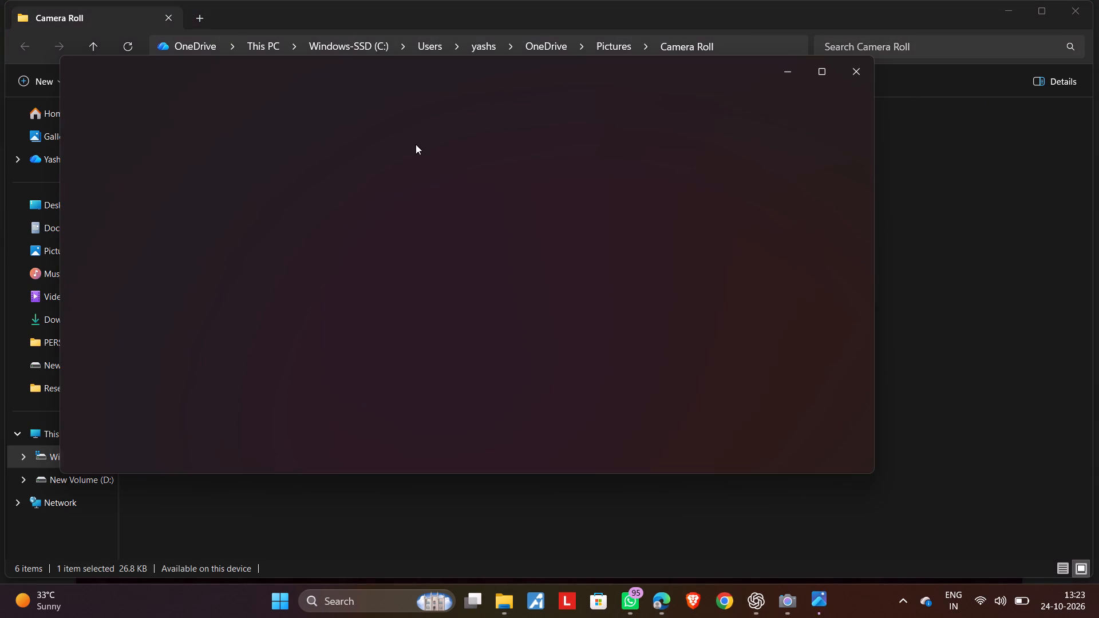
pyautogui.click(861, 72)
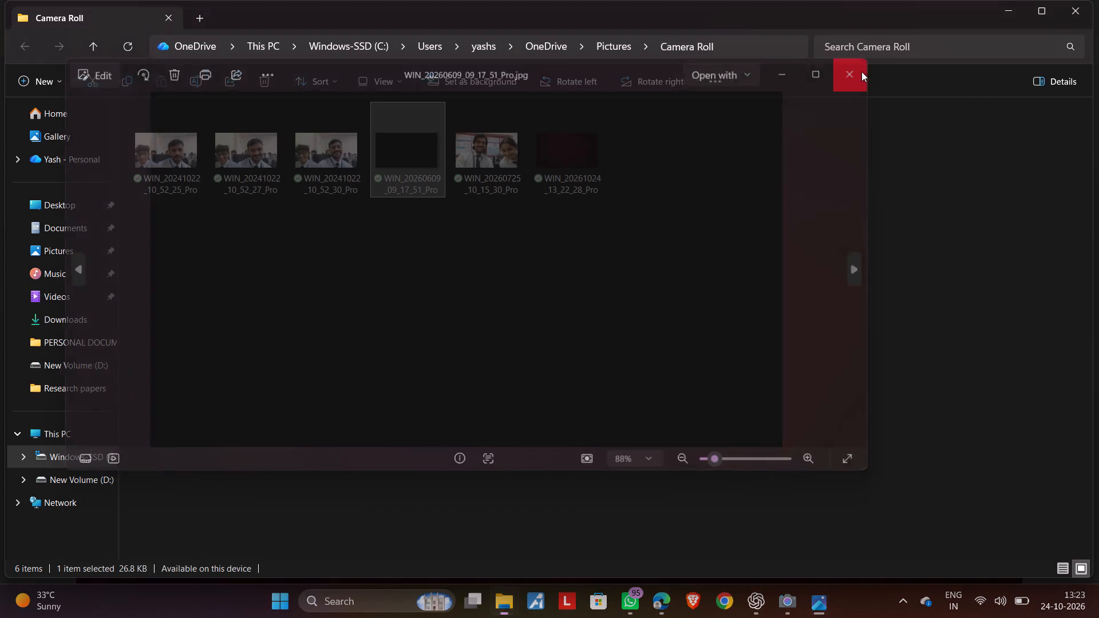
pyautogui.rightClick(407, 162)
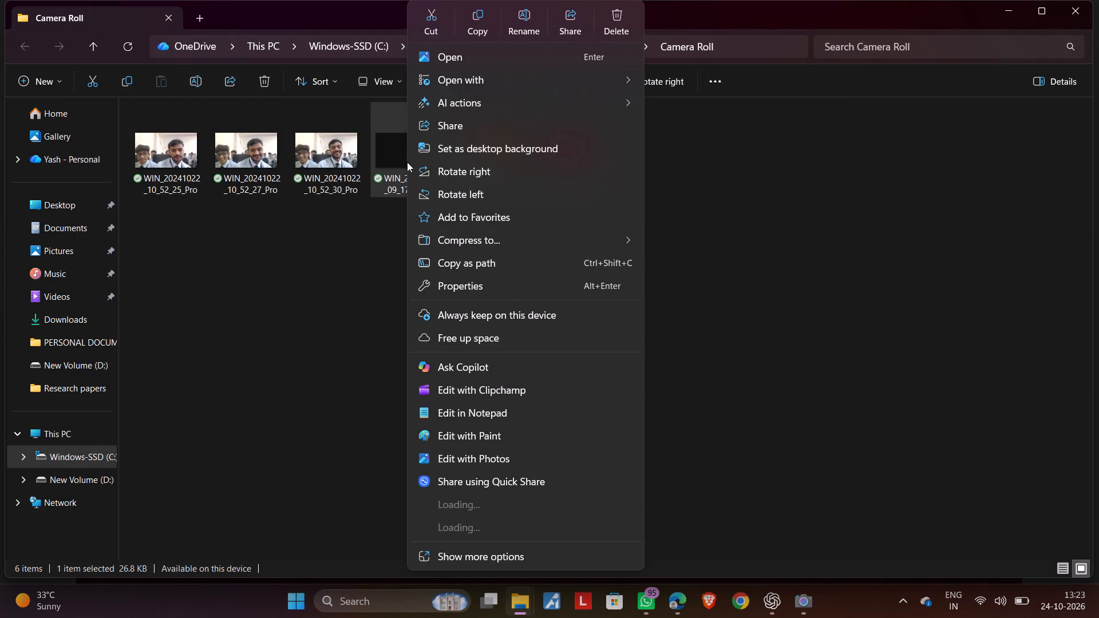
pyautogui.click(465, 35)
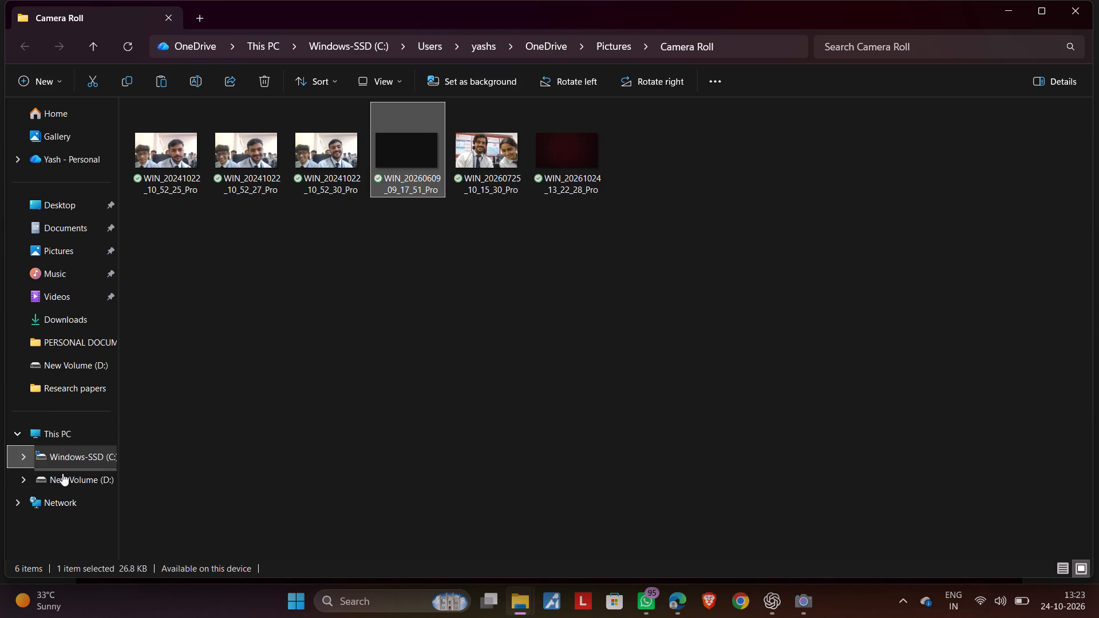
pyautogui.click(75, 334)
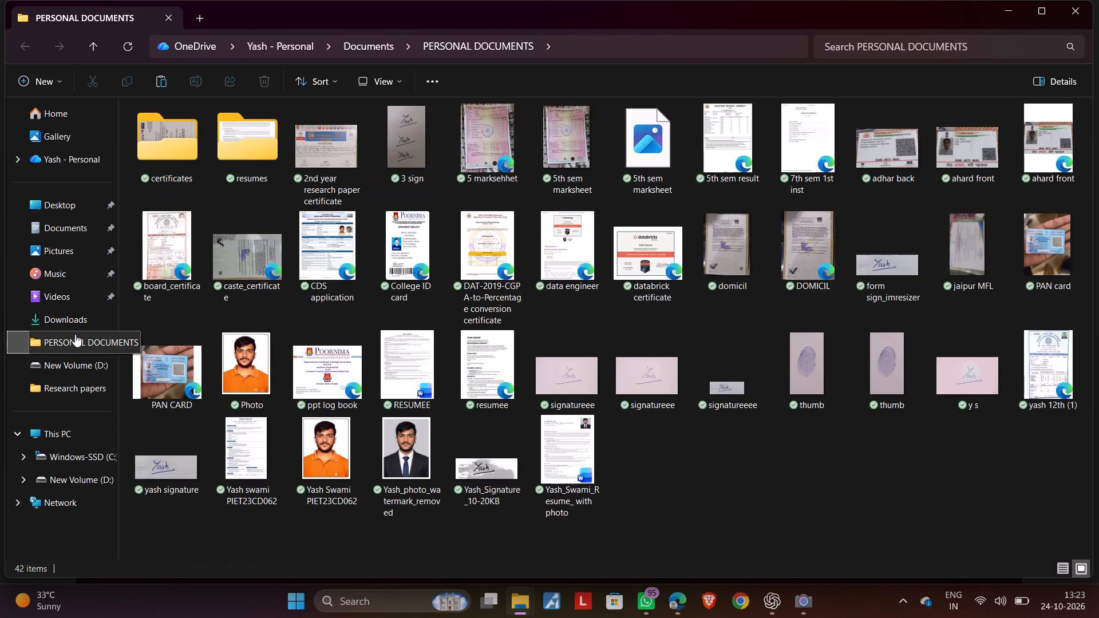
pyautogui.doubleClick(188, 153)
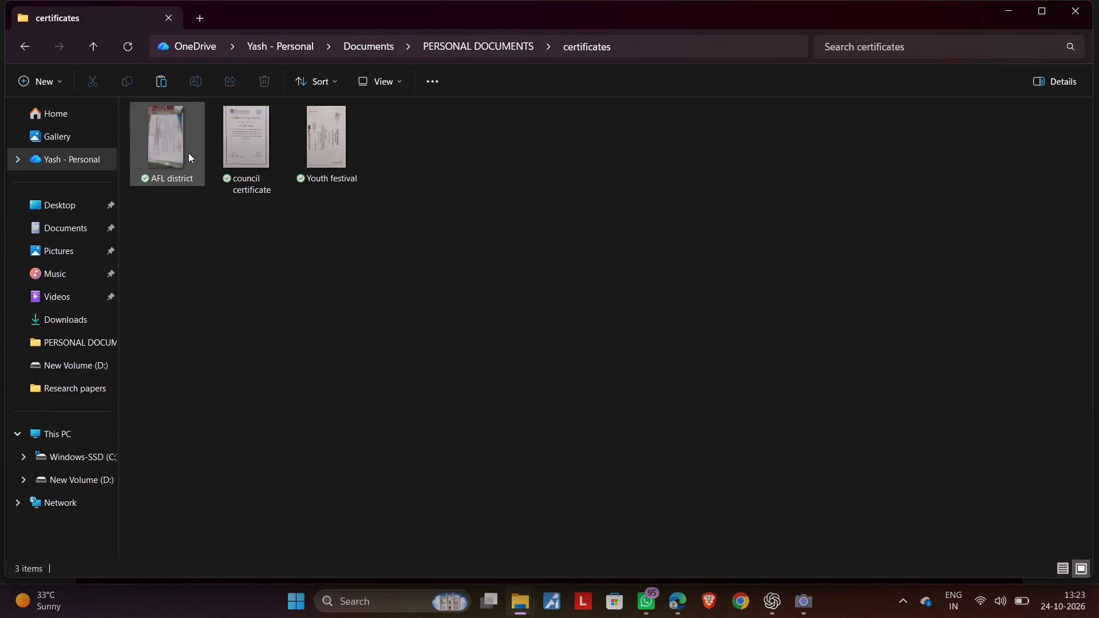
pyautogui.hotkey('ctrl', 'v')
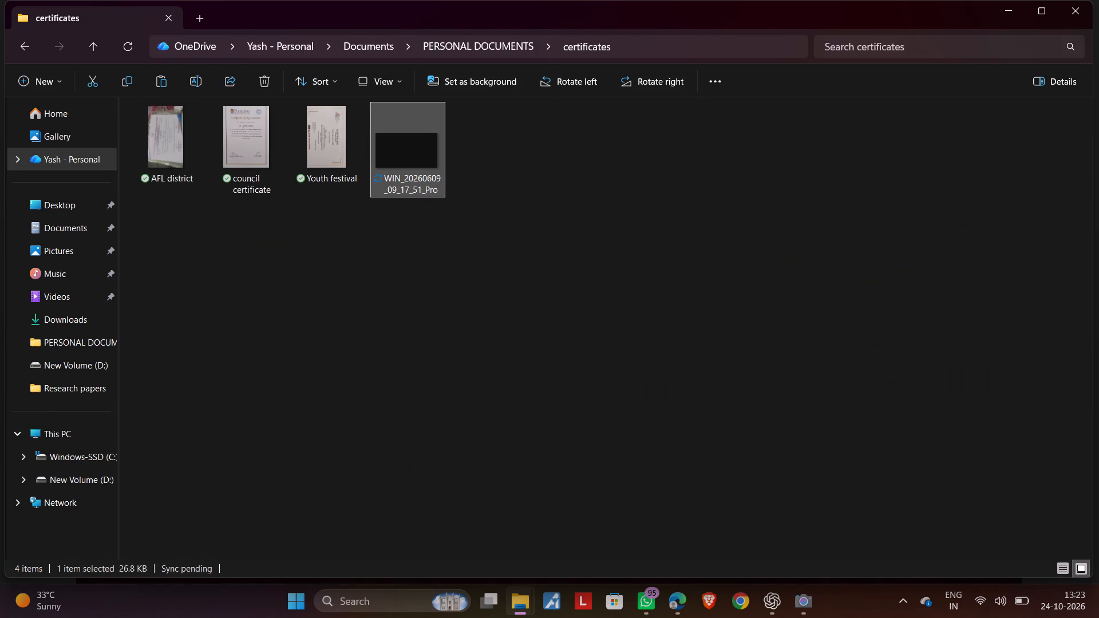
pyautogui.click(1005, 15)
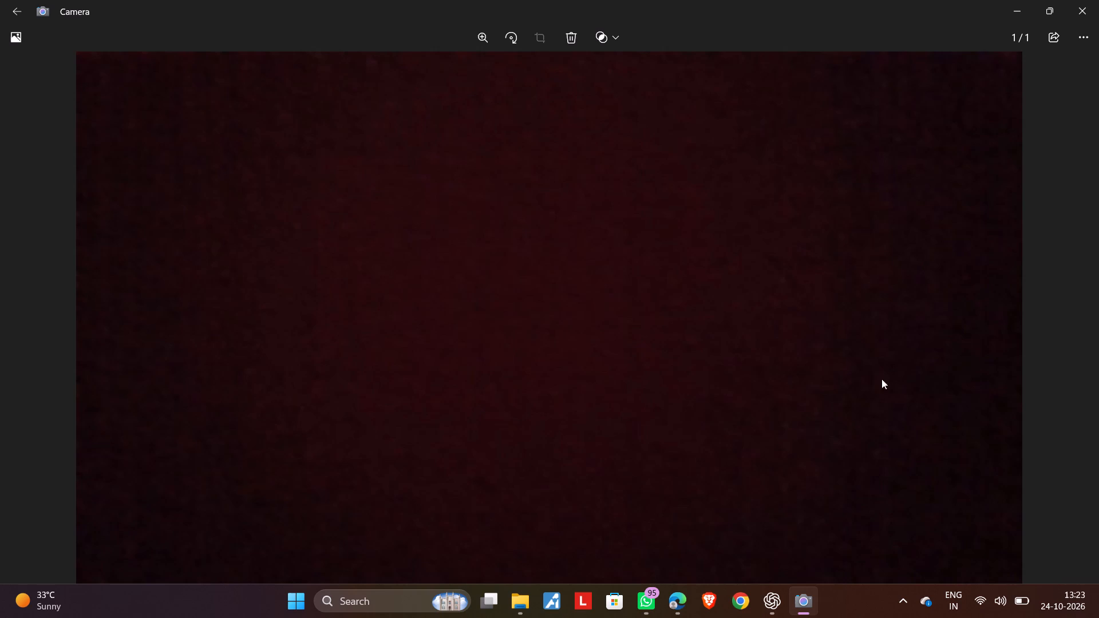
pyautogui.click(1076, 0)
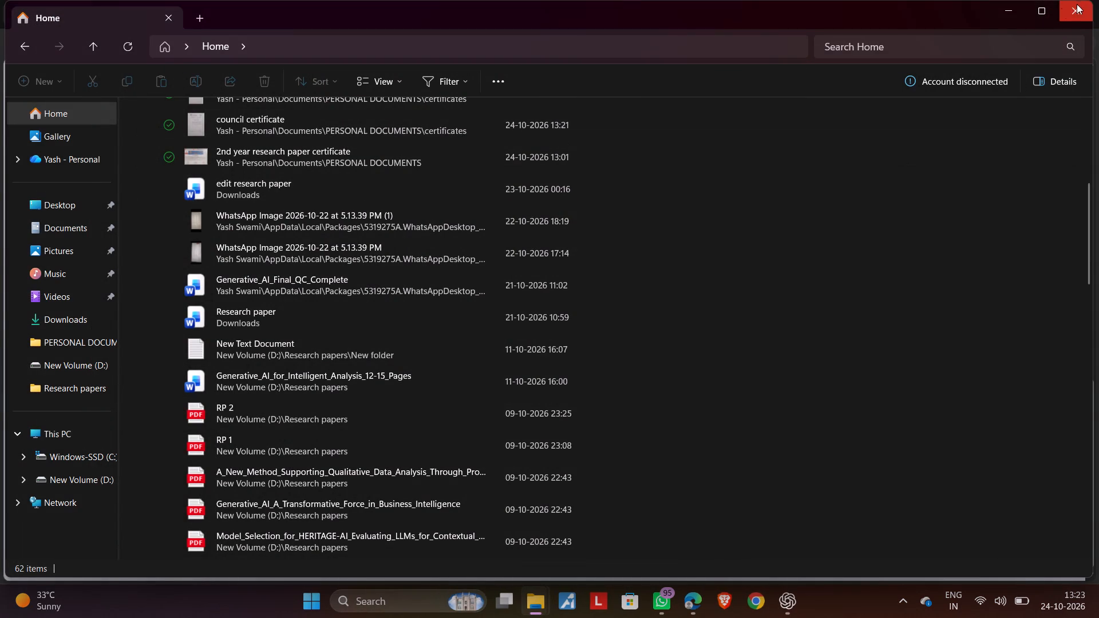
pyautogui.click(1008, 10)
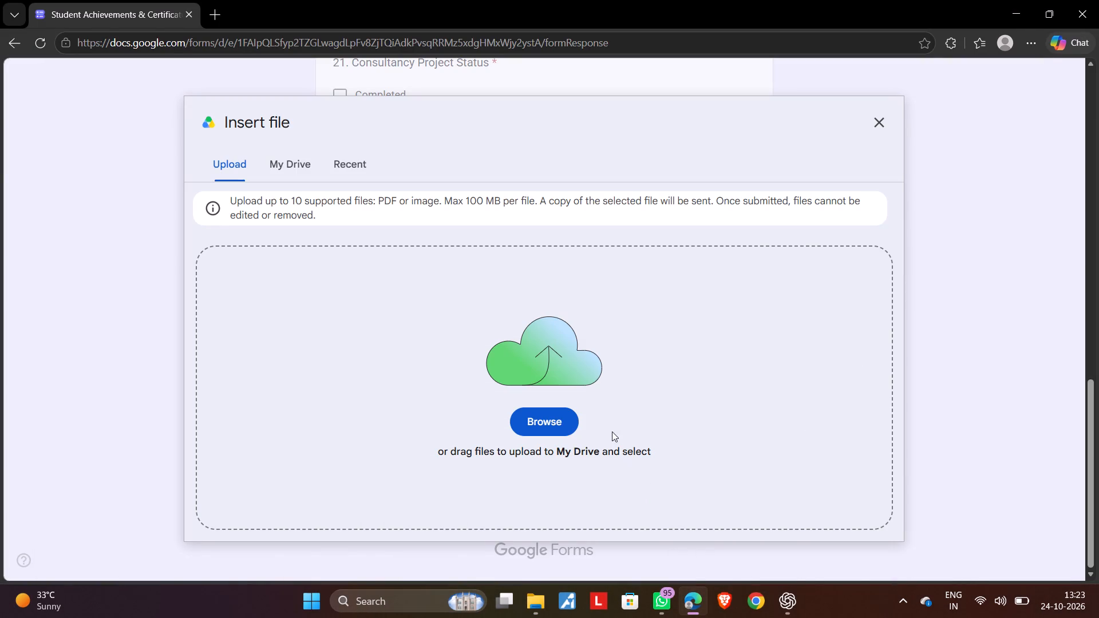
# Upload WIN_20260609_09_17_51_Pro as the consultancy project supporting document and proceed to the form's last page.
pyautogui.click(569, 423)
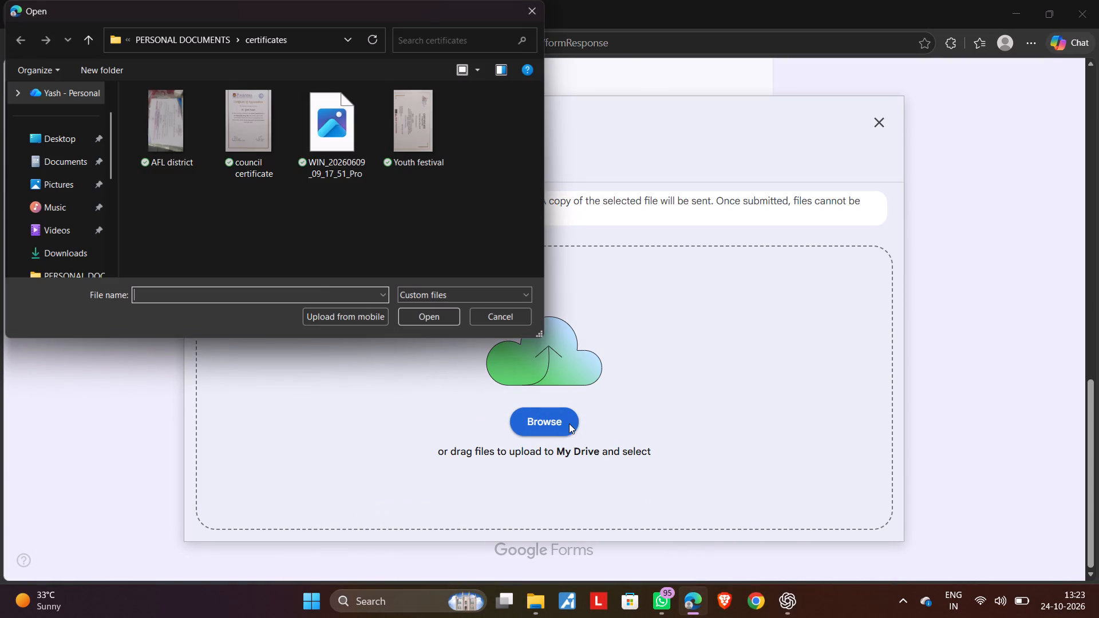
pyautogui.click(337, 130)
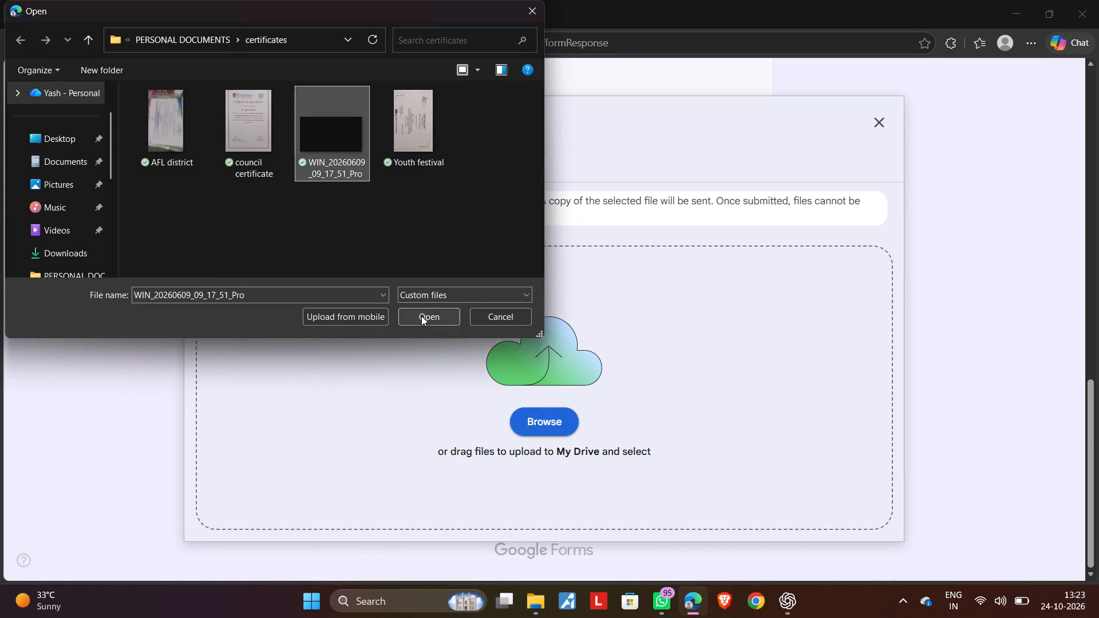
pyautogui.click(421, 316)
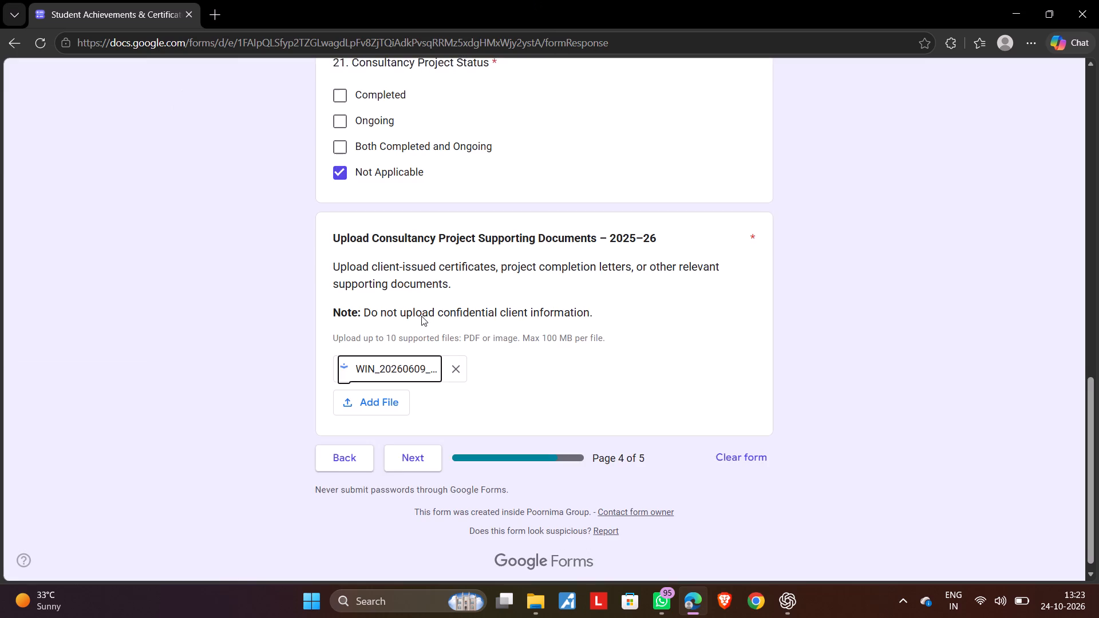
pyautogui.scroll(-2, 421, 316)
pyautogui.click(414, 434)
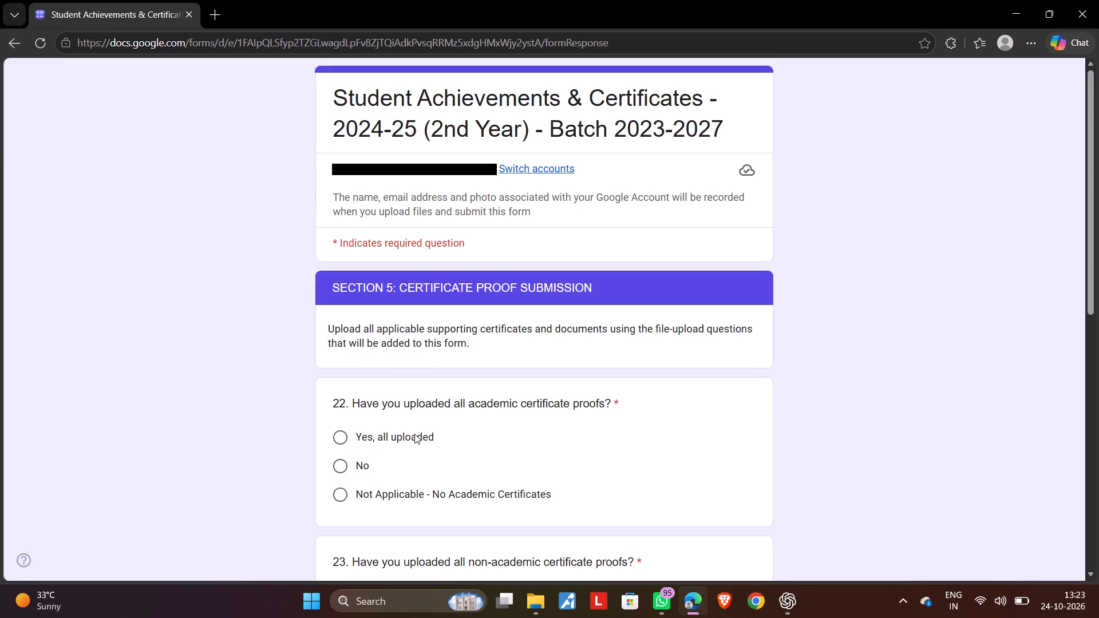
# Answer "Yes, all uploaded" to questions 22 and 23 on certificate proofs and Not Applicable to question 24 on consultancy proof.
pyautogui.click(334, 431)
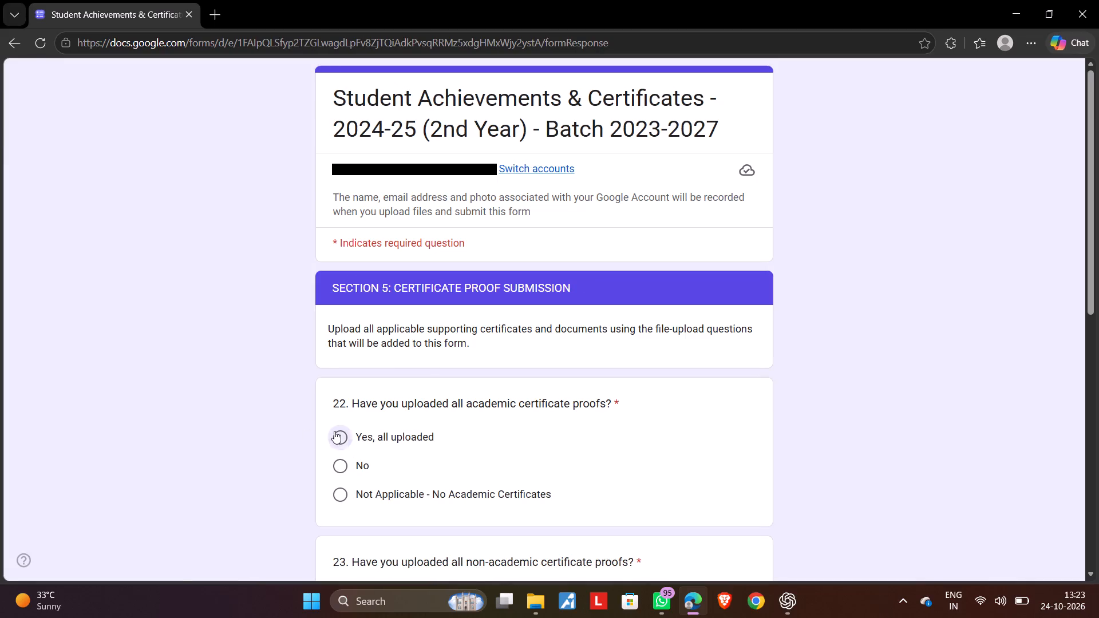
pyautogui.scroll(-2, 334, 431)
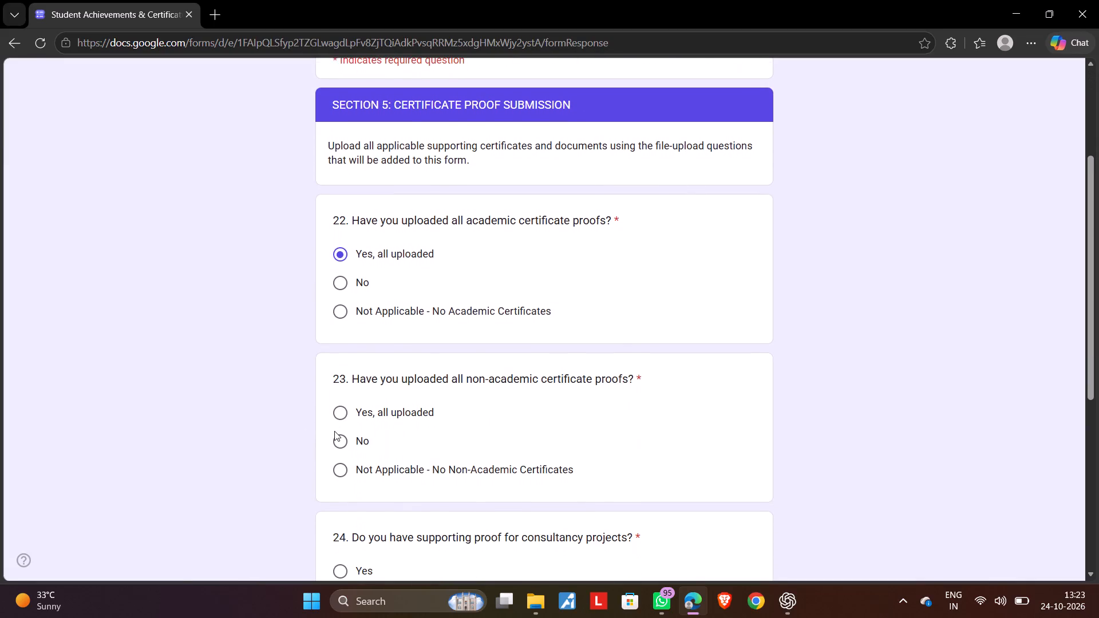
pyautogui.click(336, 409)
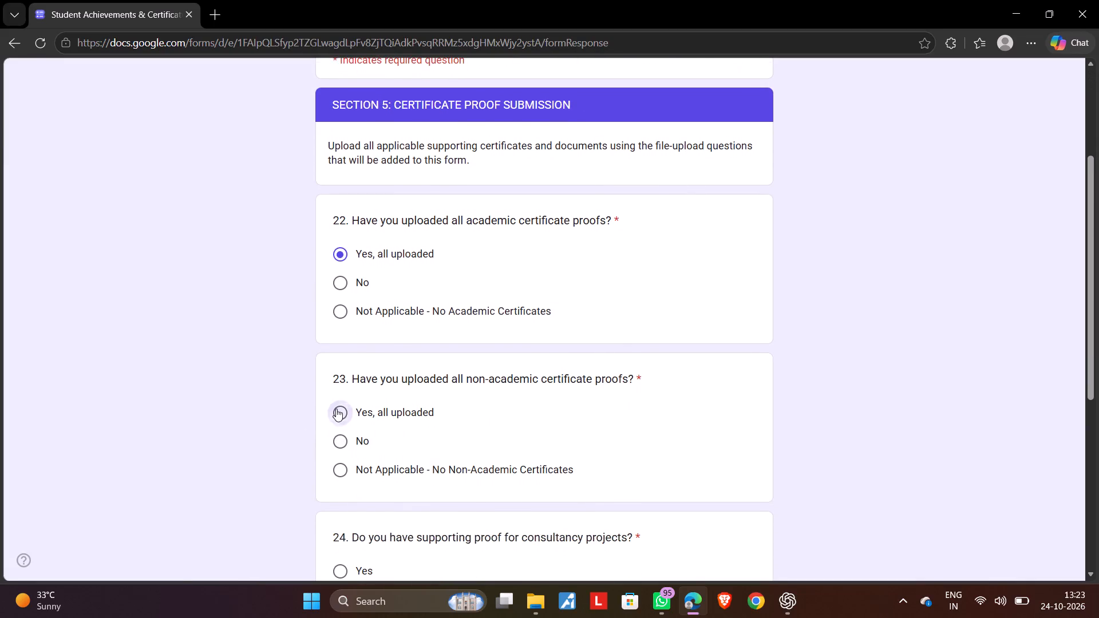
pyautogui.scroll(-2, 336, 409)
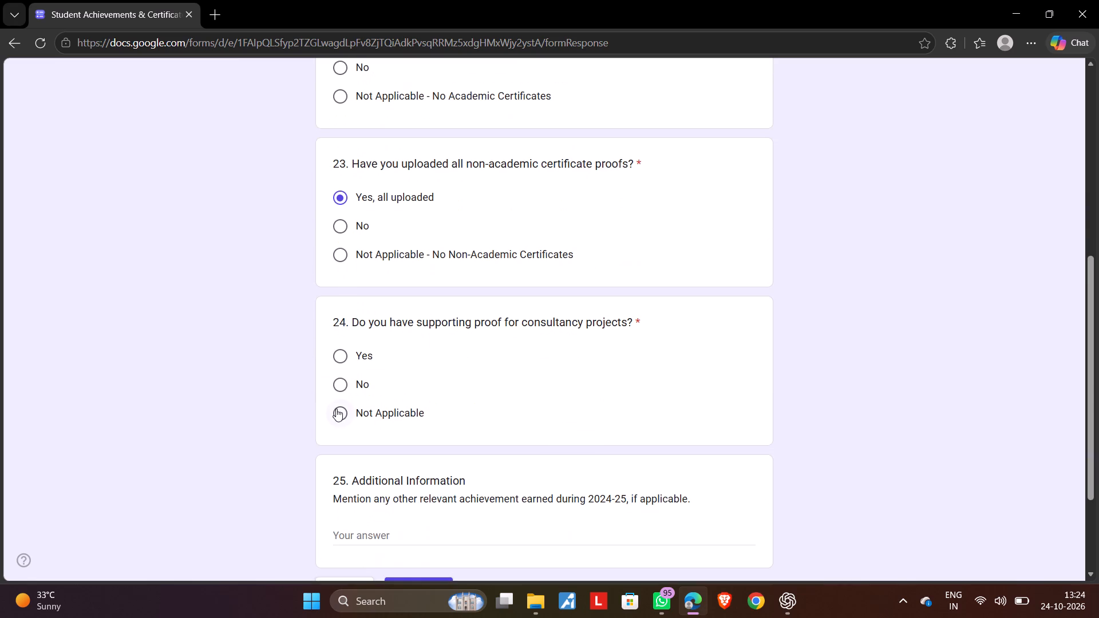
pyautogui.click(336, 409)
# Enter "no" for question 25, Additional Information, and submit the form.
pyautogui.scroll(-1, 336, 409)
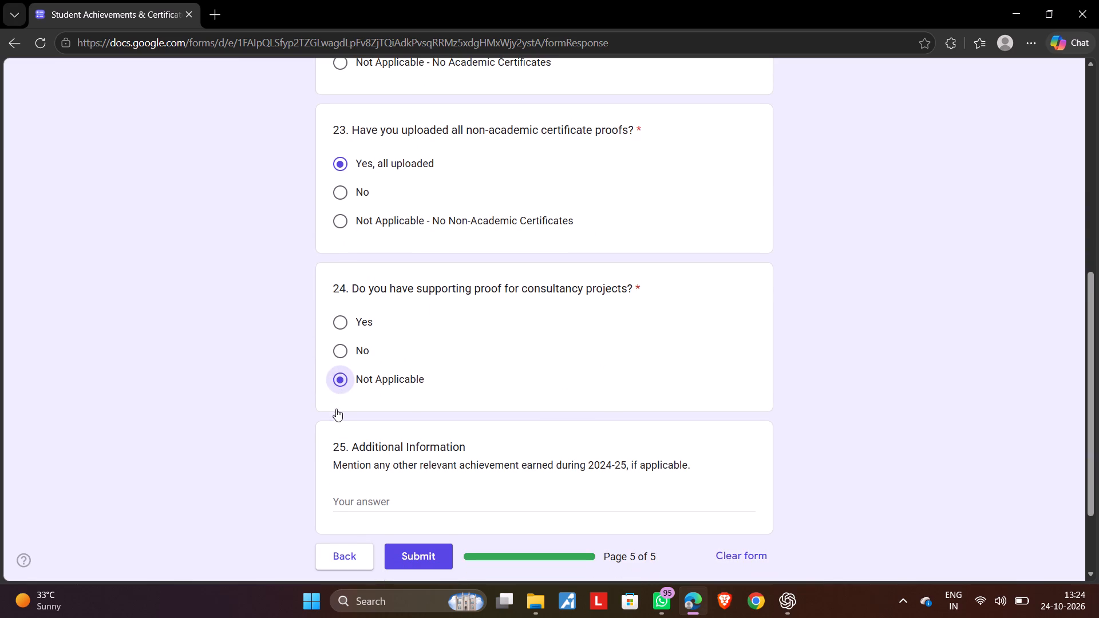
pyautogui.scroll(-1, 354, 399)
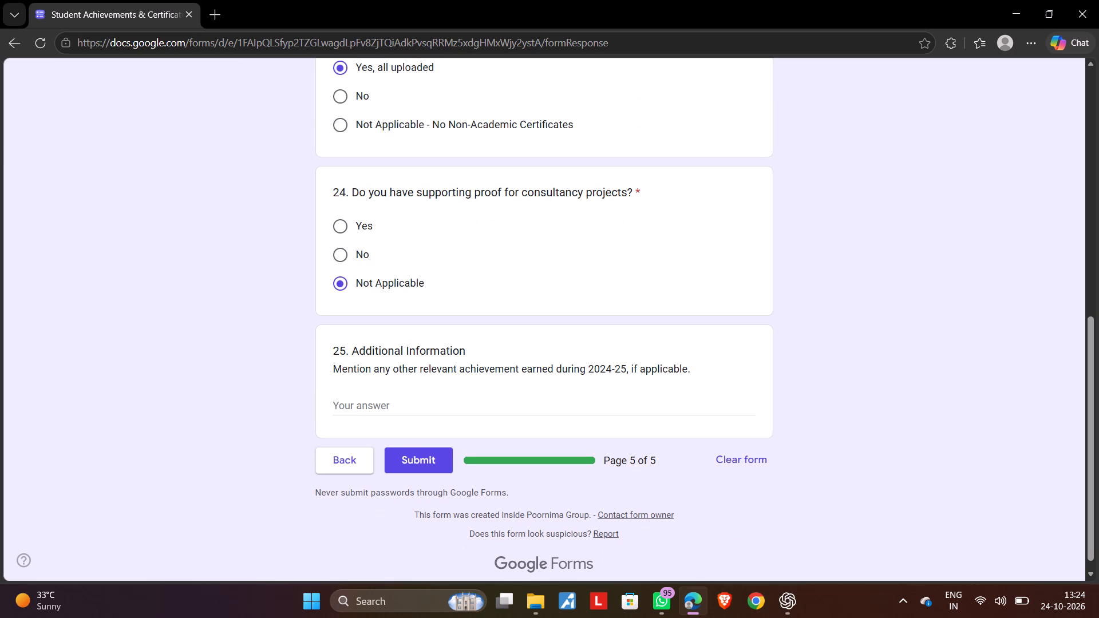
pyautogui.click(366, 409)
pyautogui.write('no')
pyautogui.click(421, 454)
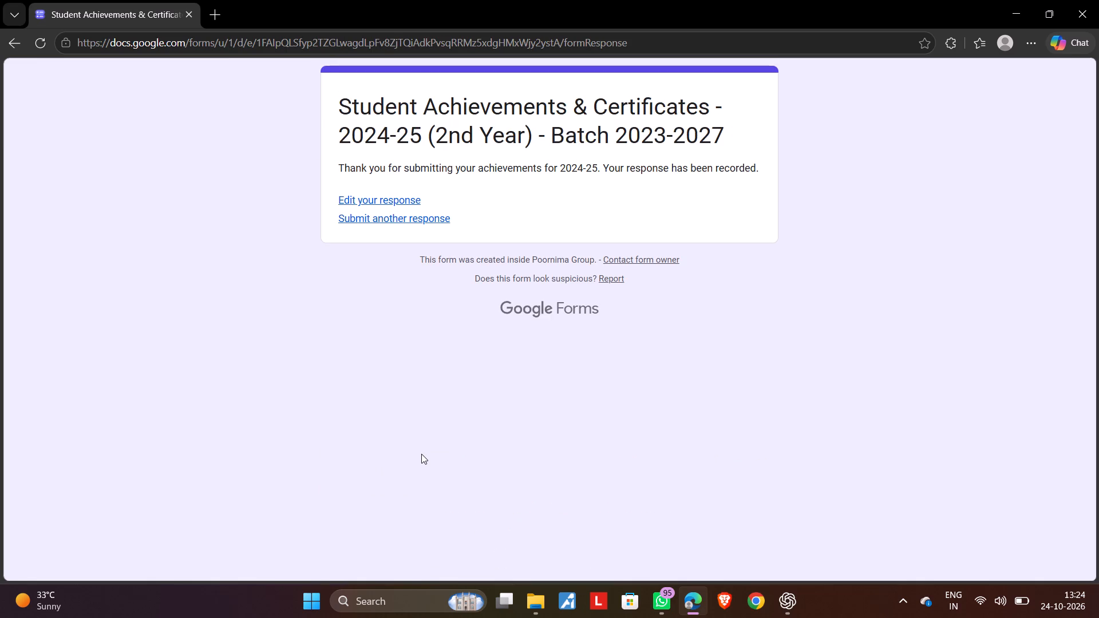
pyautogui.scroll(-2, 421, 454)
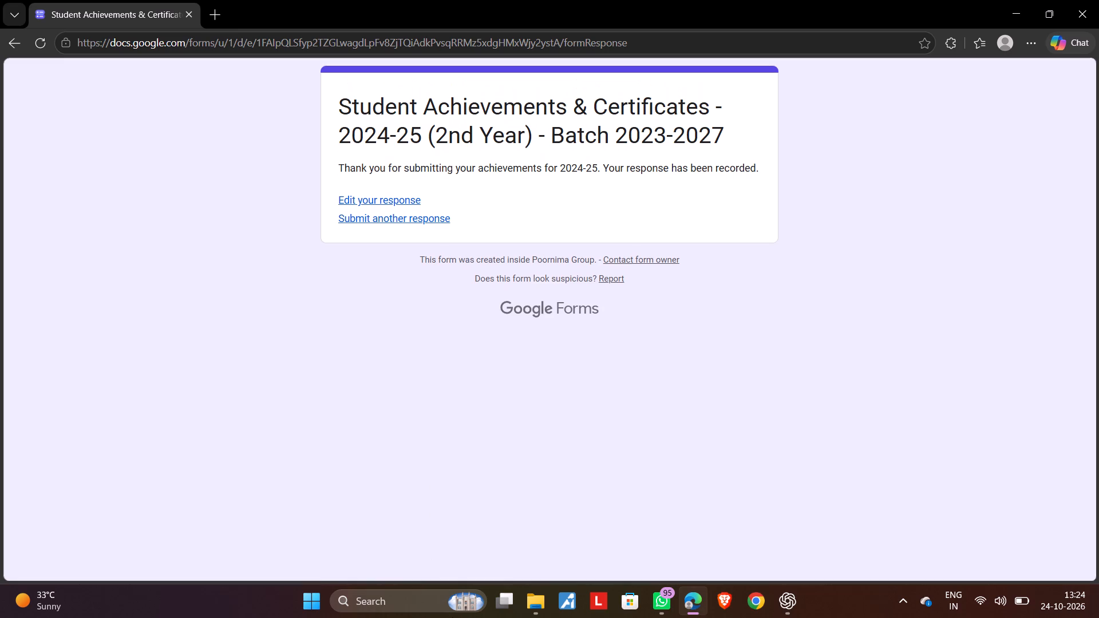
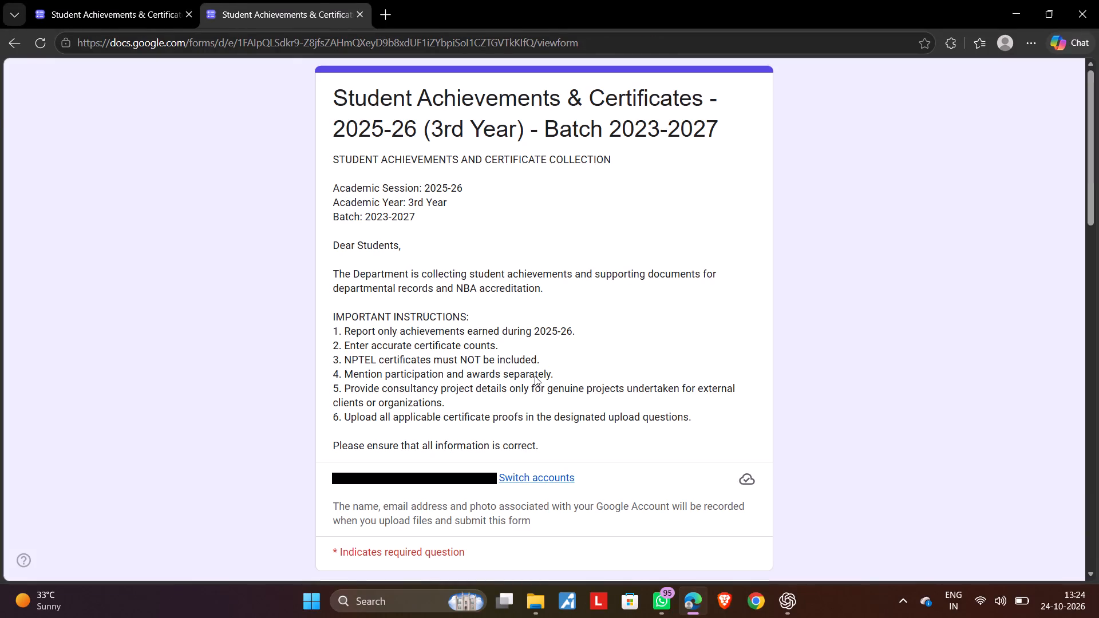
# Agree to record the account's email with the response in the Student Achievements & Certificates 2025-26 (3rd Year) form.
pyautogui.scroll(-3, 535, 376)
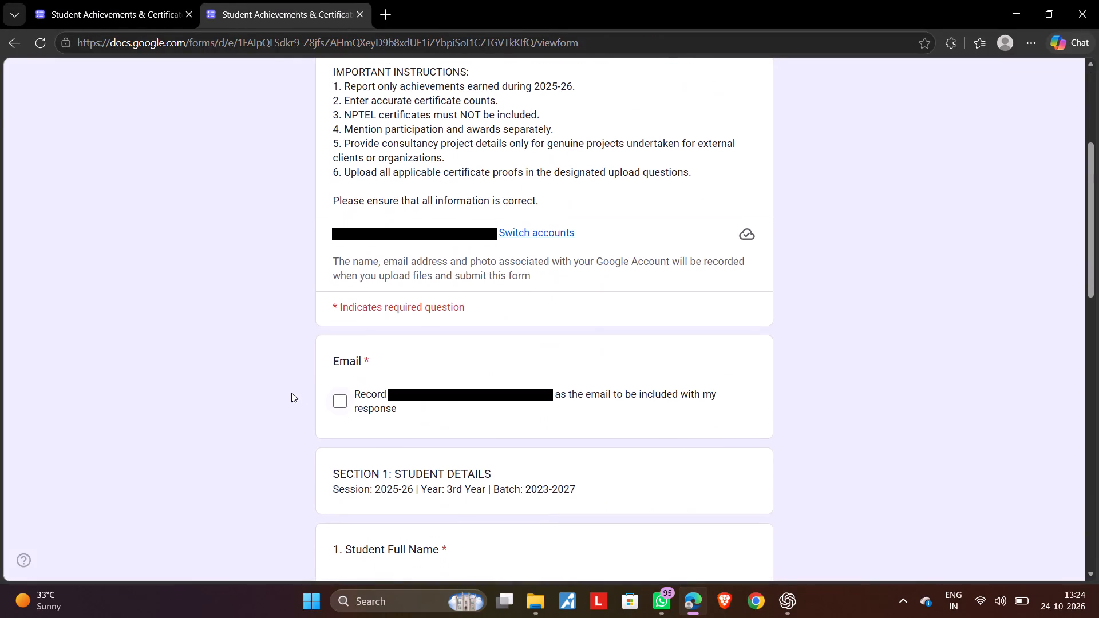
pyautogui.click(343, 398)
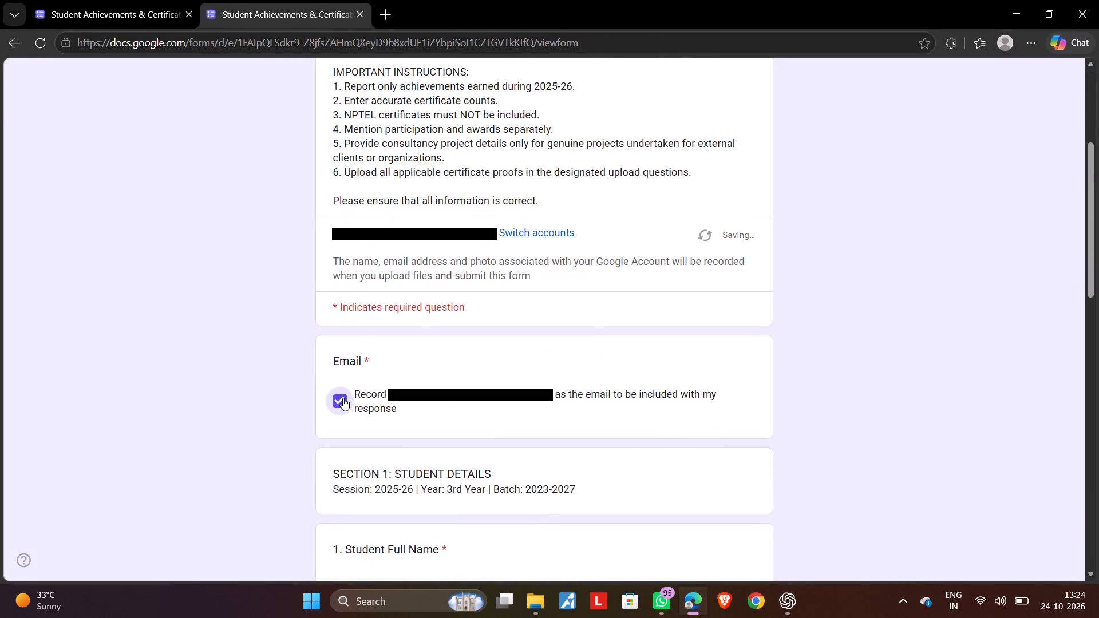
# Enter the student's full name as the answer to question 1 in Section 1, Student Details.
pyautogui.scroll(-1, 343, 398)
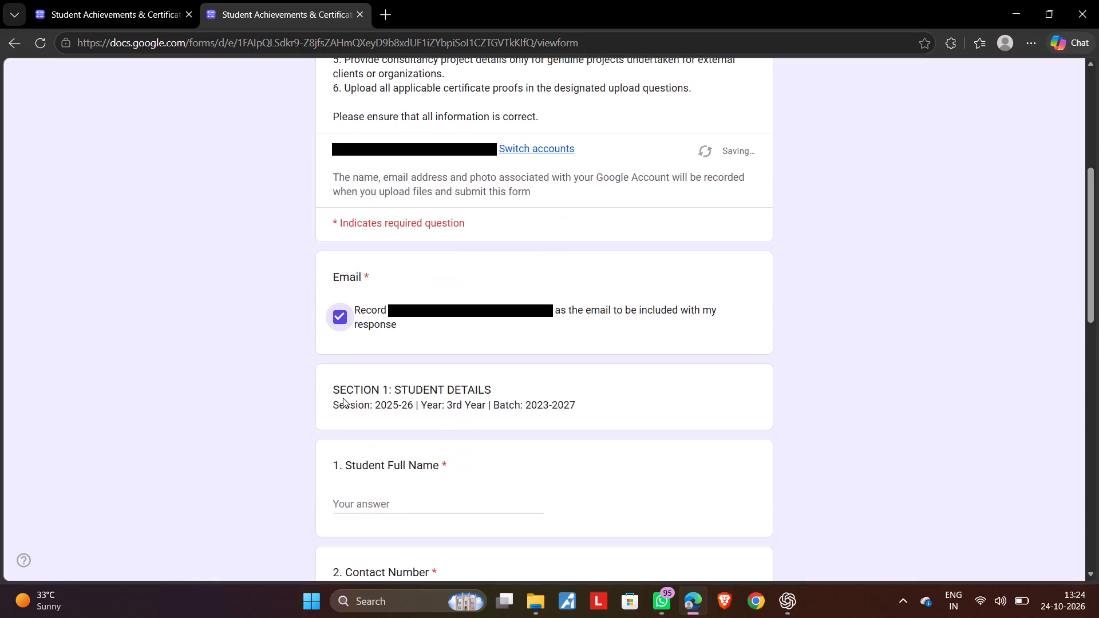
pyautogui.scroll(-2, 343, 398)
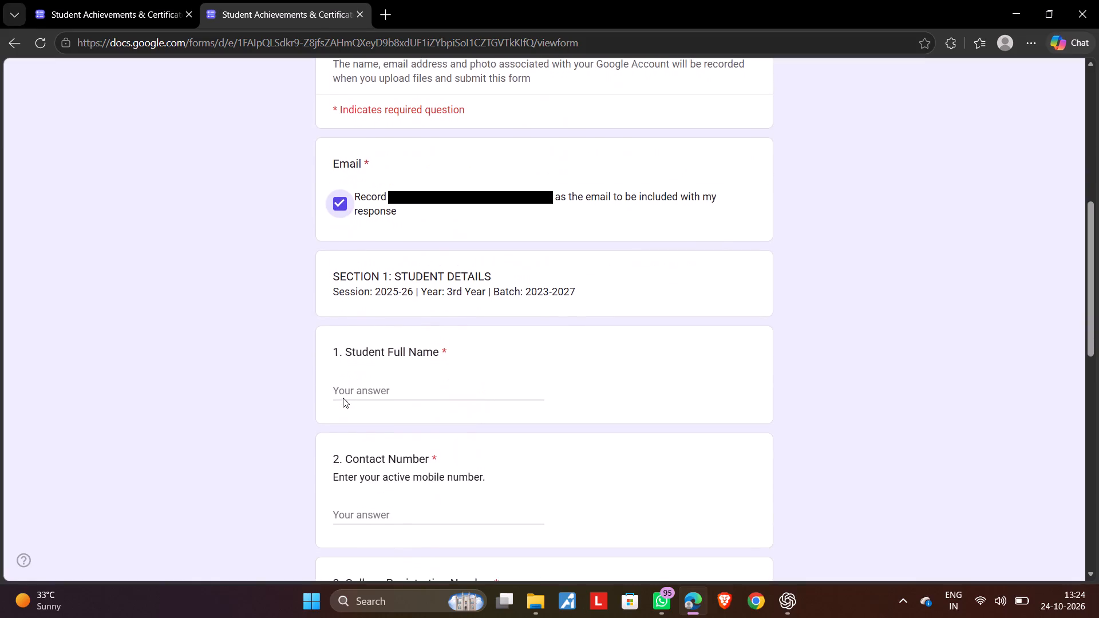
pyautogui.scroll(-3, 343, 398)
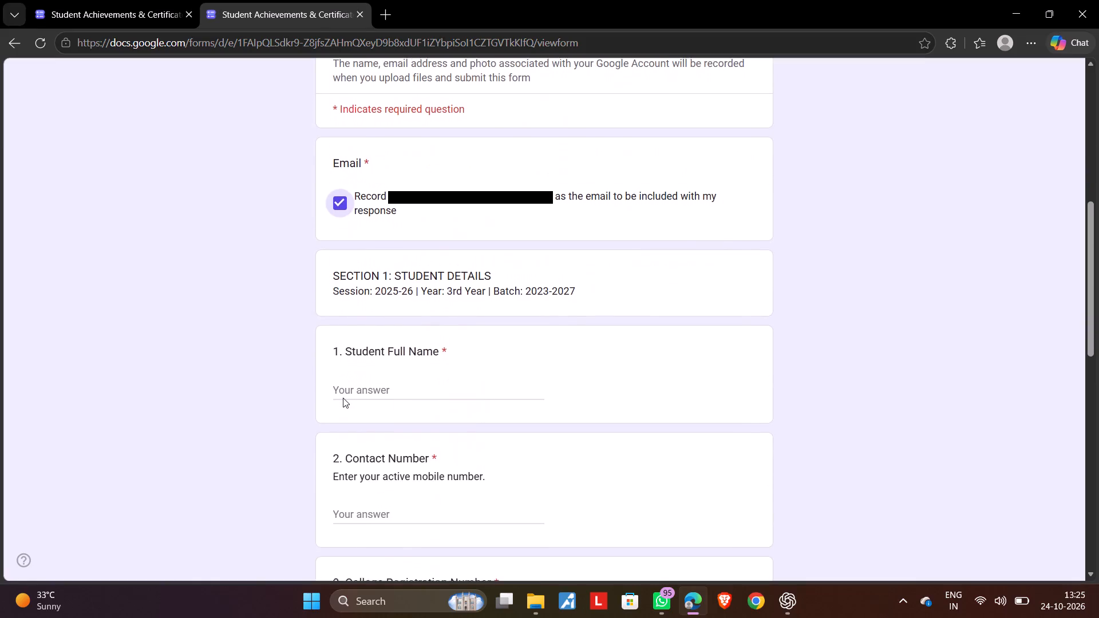
pyautogui.scroll(-1, 343, 398)
pyautogui.click(371, 383)
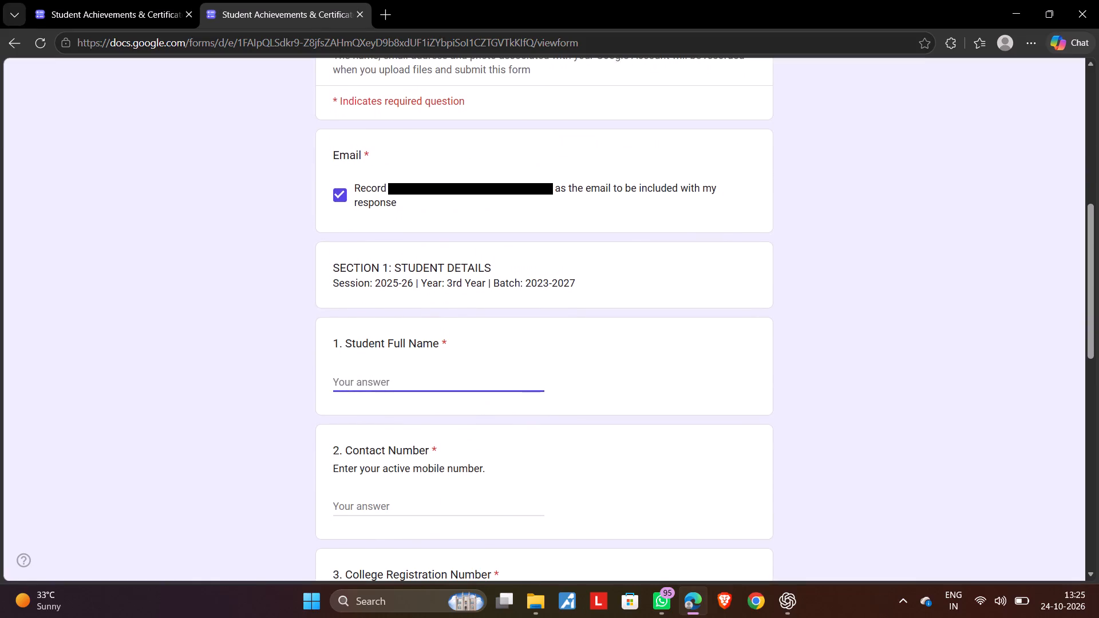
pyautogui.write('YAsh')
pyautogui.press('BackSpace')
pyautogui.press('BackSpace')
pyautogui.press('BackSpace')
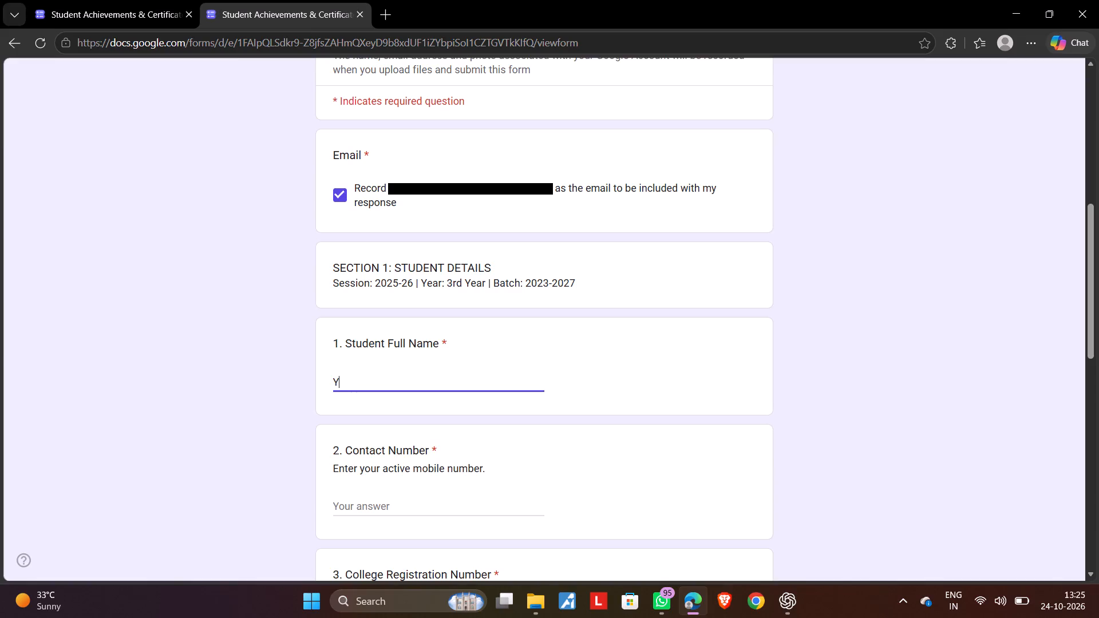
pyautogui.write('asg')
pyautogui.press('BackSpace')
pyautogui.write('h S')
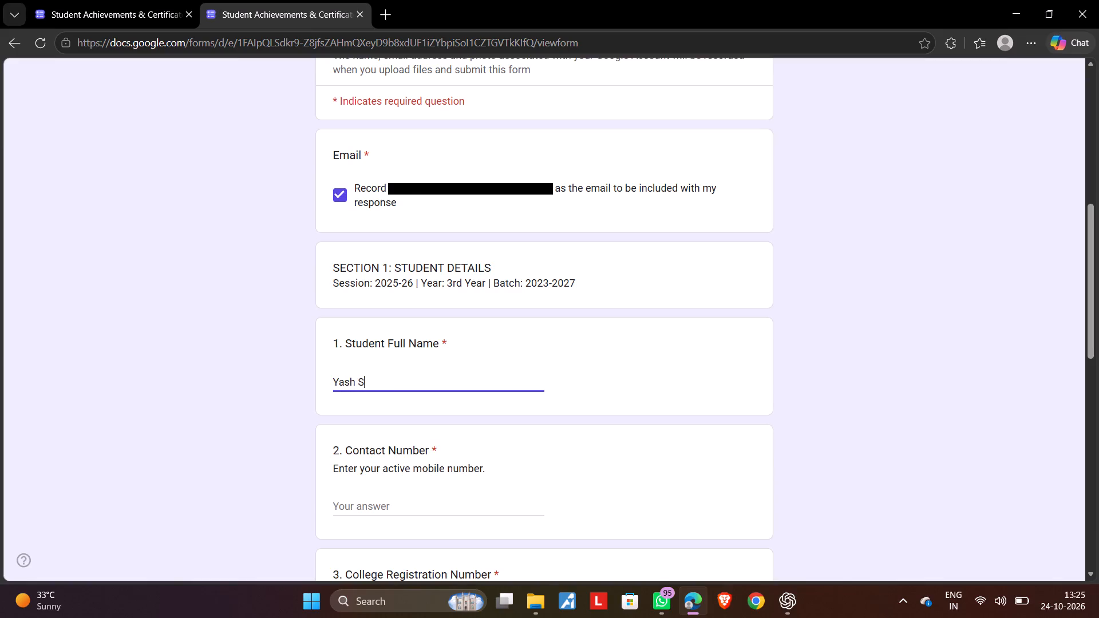
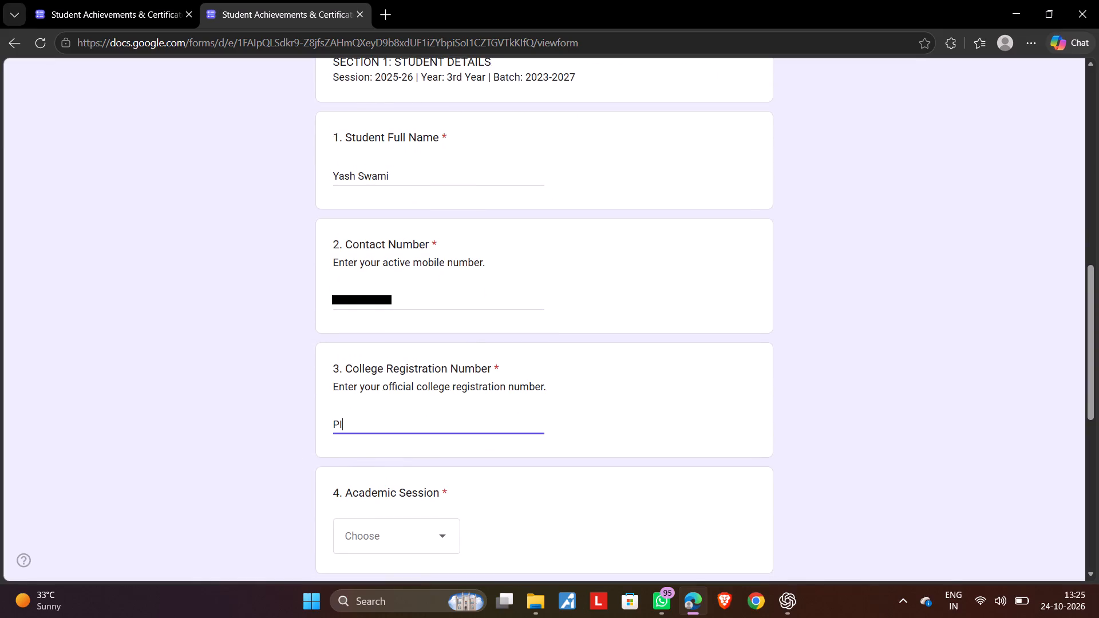
# Finish entering the student's college registration number as the answer to question 3.
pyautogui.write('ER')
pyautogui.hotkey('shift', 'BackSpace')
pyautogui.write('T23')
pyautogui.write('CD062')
# Set the Academic Session to 2025-26 and the Academic Year During This Session to 3rd Year.
pyautogui.scroll(-1, 366, 421)
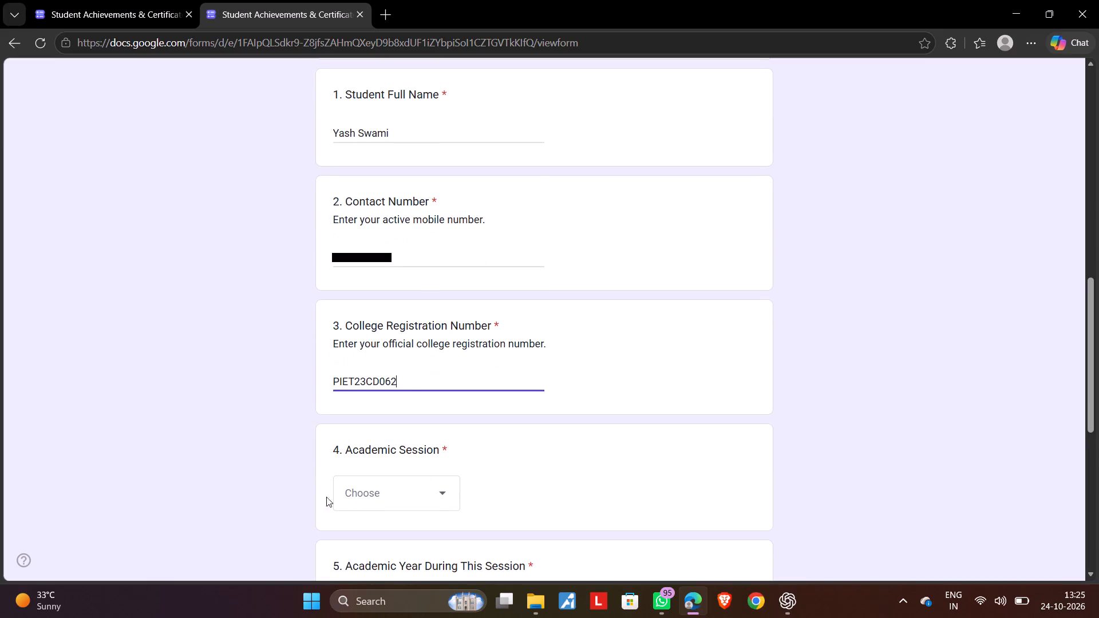
pyautogui.click(355, 495)
pyautogui.click(366, 529)
pyautogui.scroll(-1, 366, 529)
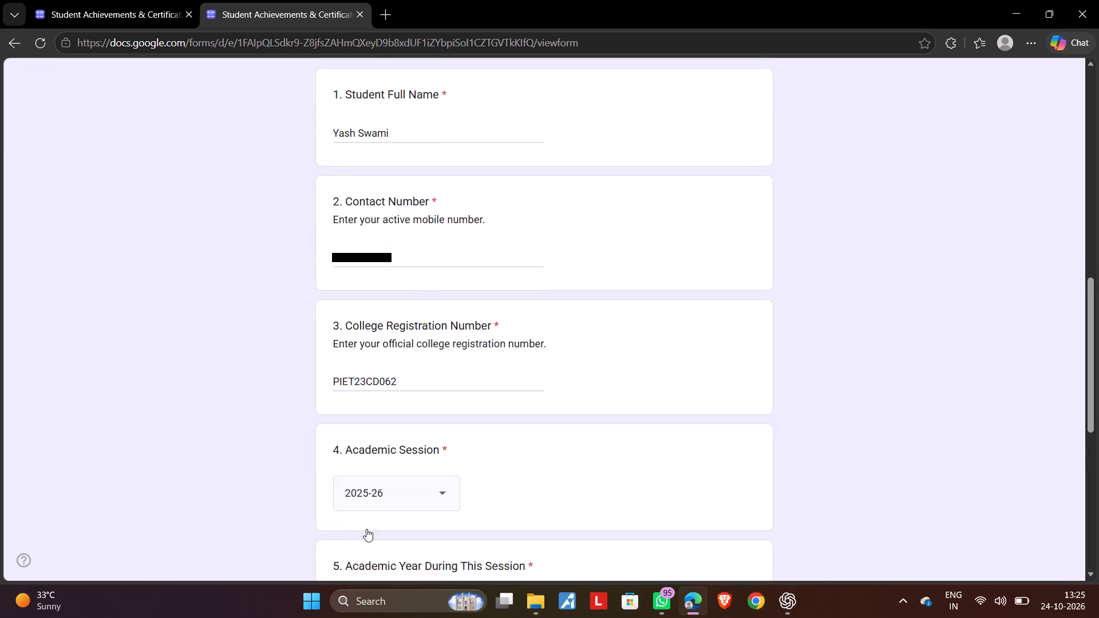
pyautogui.scroll(-2, 366, 529)
pyautogui.click(412, 453)
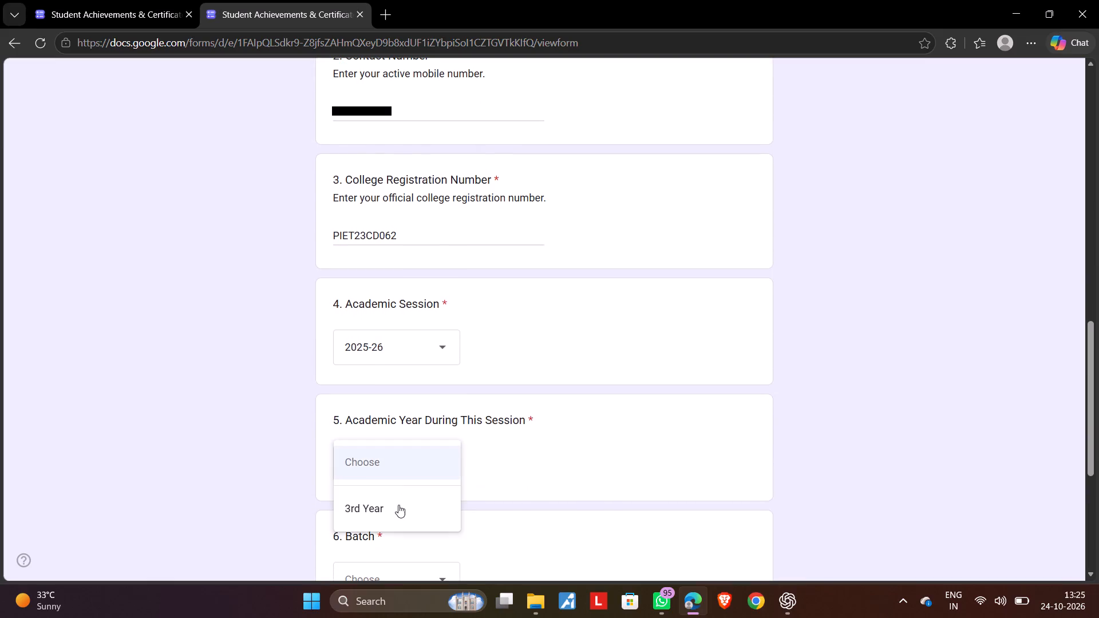
pyautogui.click(398, 505)
# Choose 2023-2027 as the Batch and CS (DS) as the Branch, and continue to Section 2, Academic Achievements.
pyautogui.scroll(-4, 398, 505)
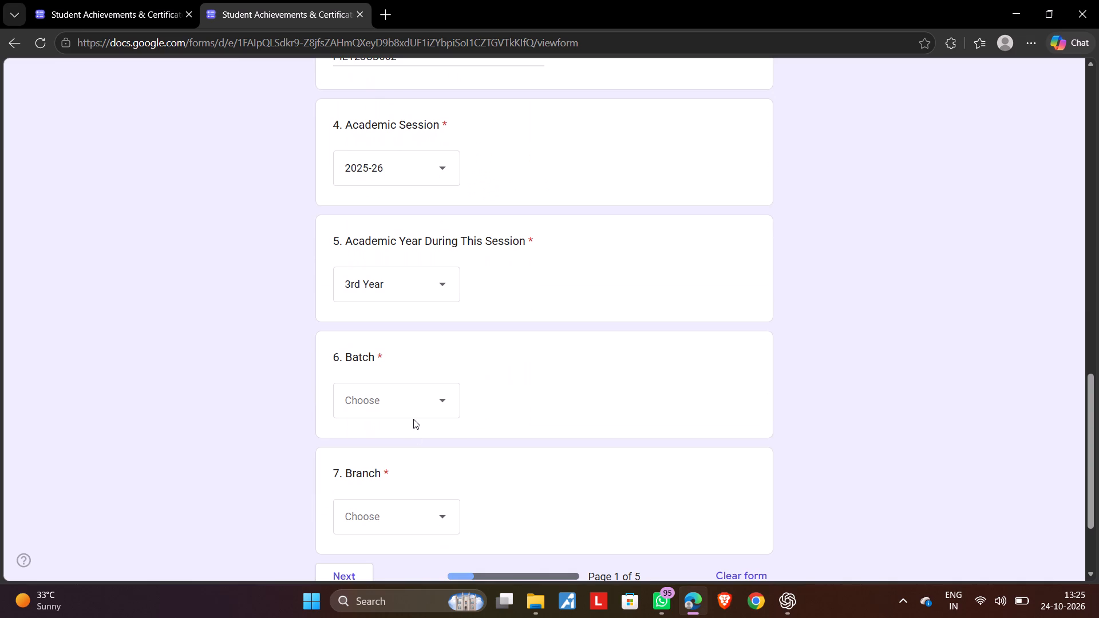
pyautogui.click(417, 410)
pyautogui.click(402, 439)
pyautogui.scroll(-2, 402, 439)
pyautogui.click(418, 379)
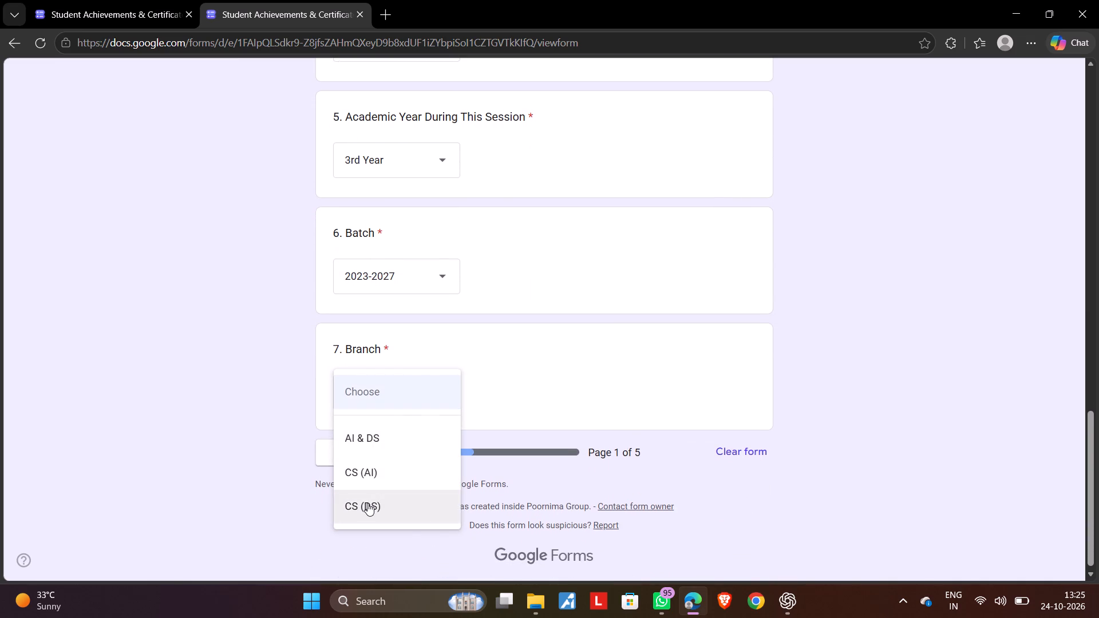
pyautogui.click(367, 504)
pyautogui.click(337, 452)
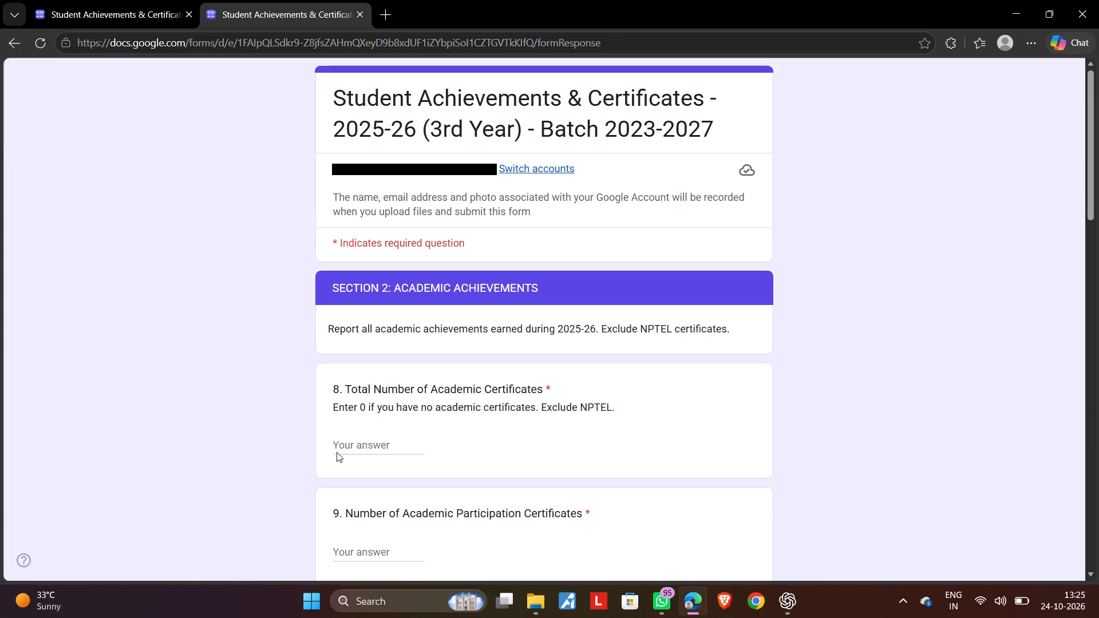
# Enter 0 for questions 8 to 10: total academic, academic participation, and academic award / winner certificates.
pyautogui.click(337, 439)
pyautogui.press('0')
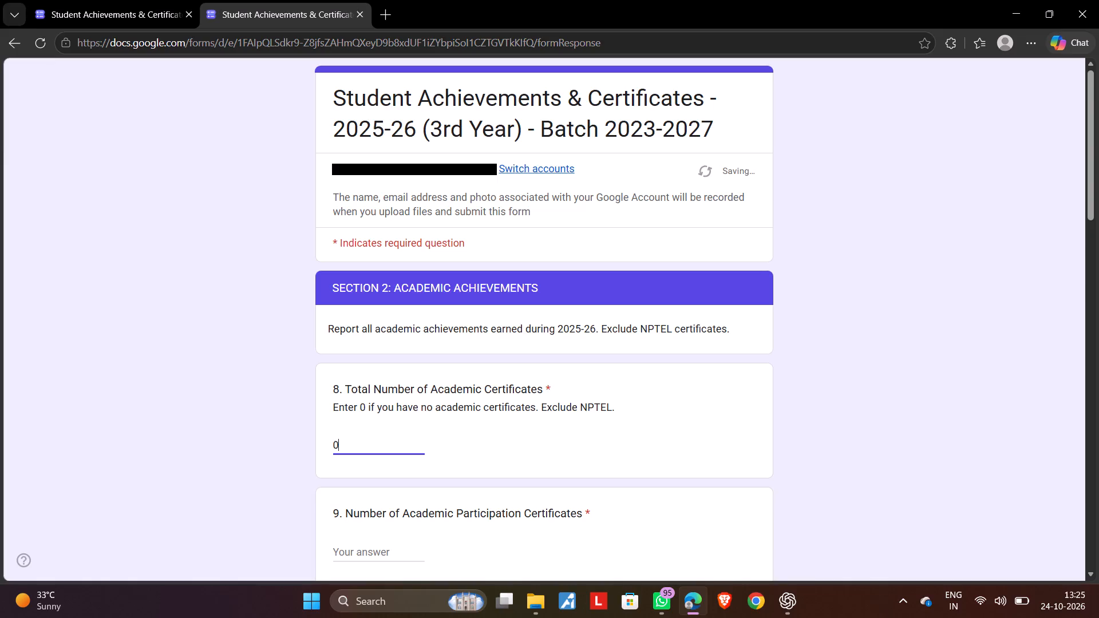
pyautogui.scroll(-1, 351, 511)
pyautogui.click(371, 454)
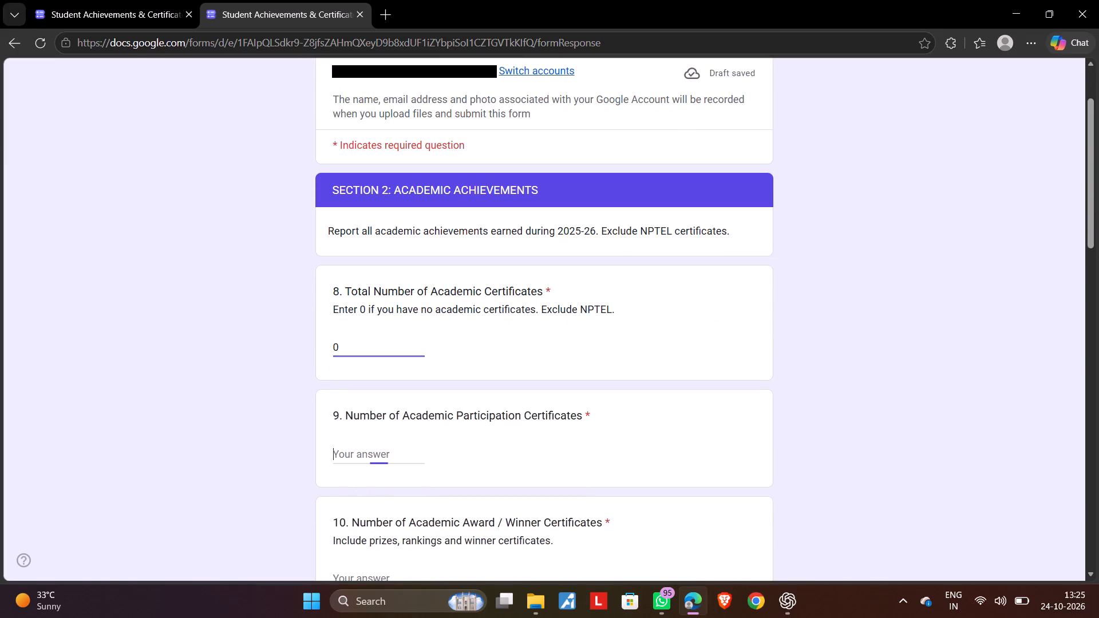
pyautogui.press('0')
pyautogui.scroll(-2, 371, 454)
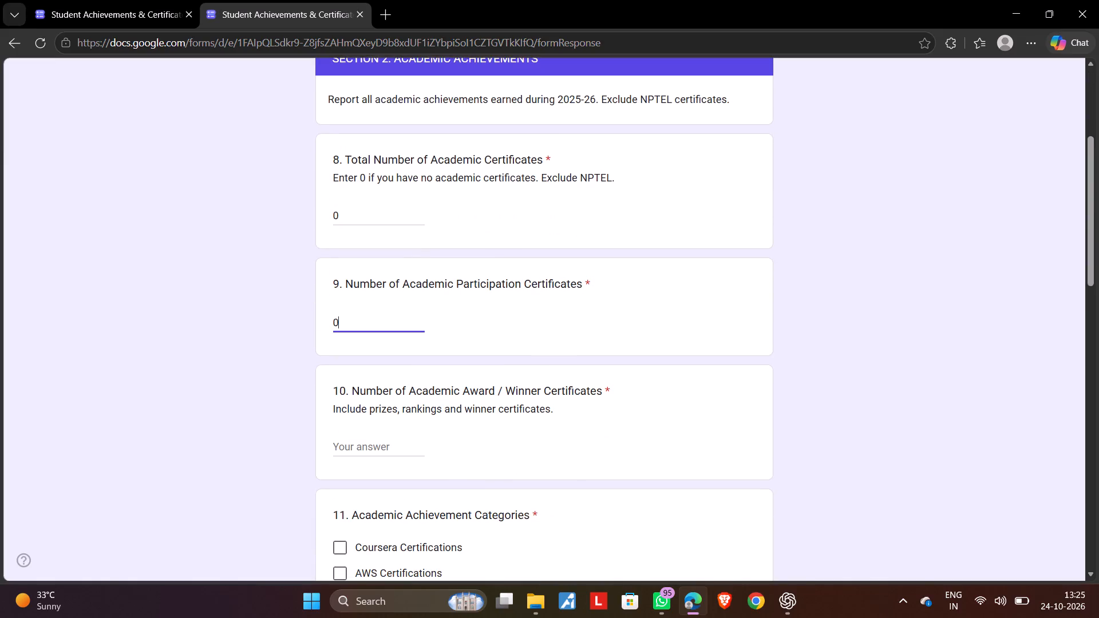
pyautogui.click(378, 436)
pyautogui.click(363, 443)
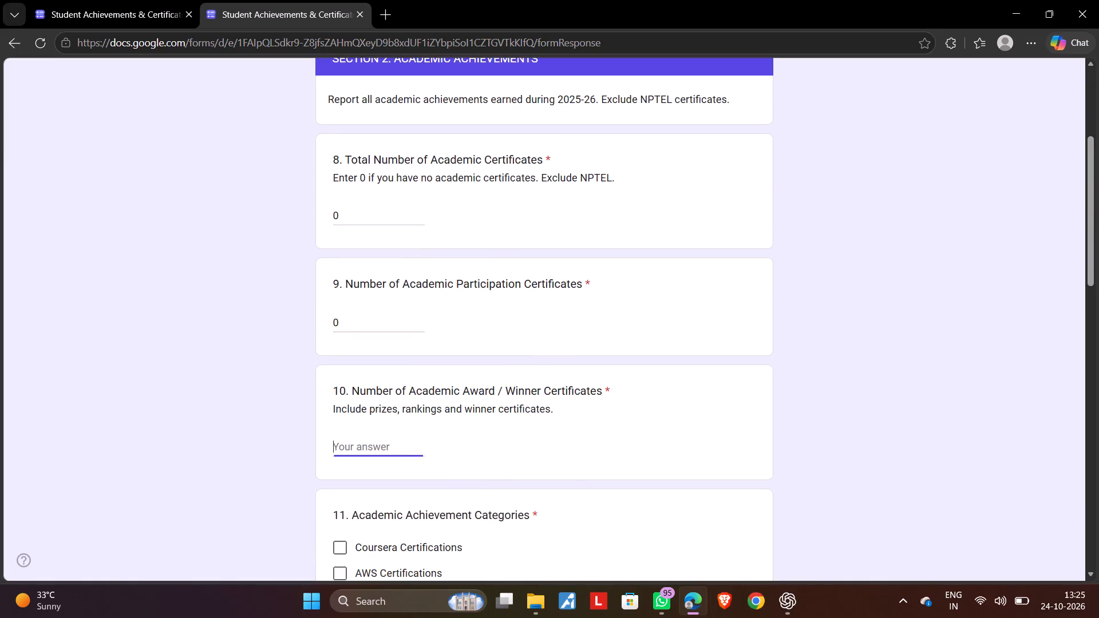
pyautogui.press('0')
# Select None for question 11, Academic Achievement Categories.
pyautogui.scroll(-1, 363, 443)
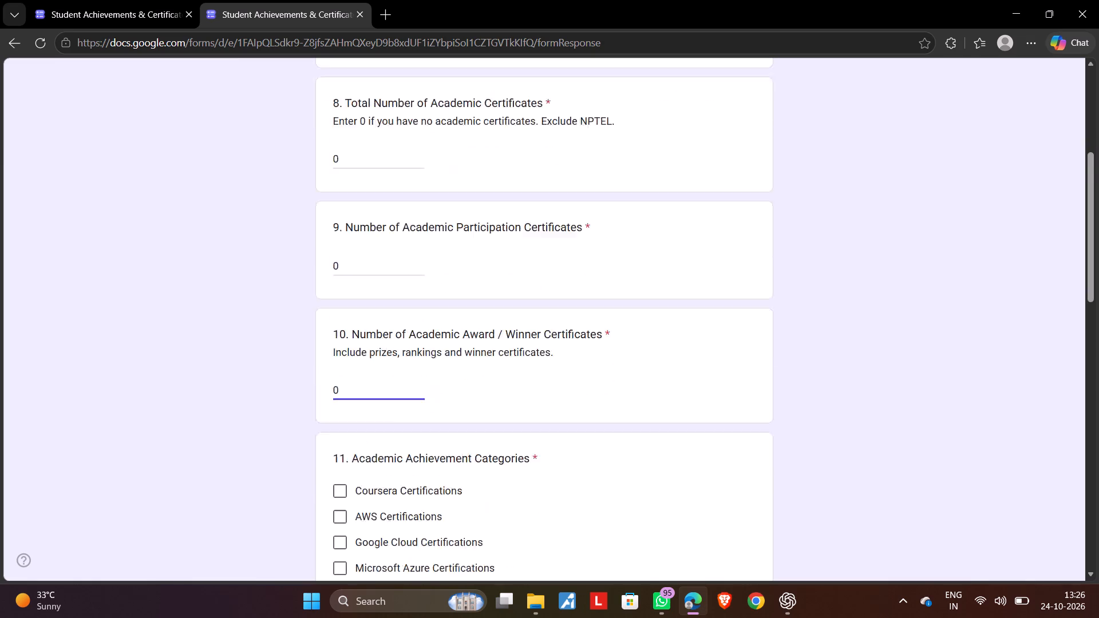
pyautogui.scroll(-3, 363, 443)
pyautogui.click(338, 315)
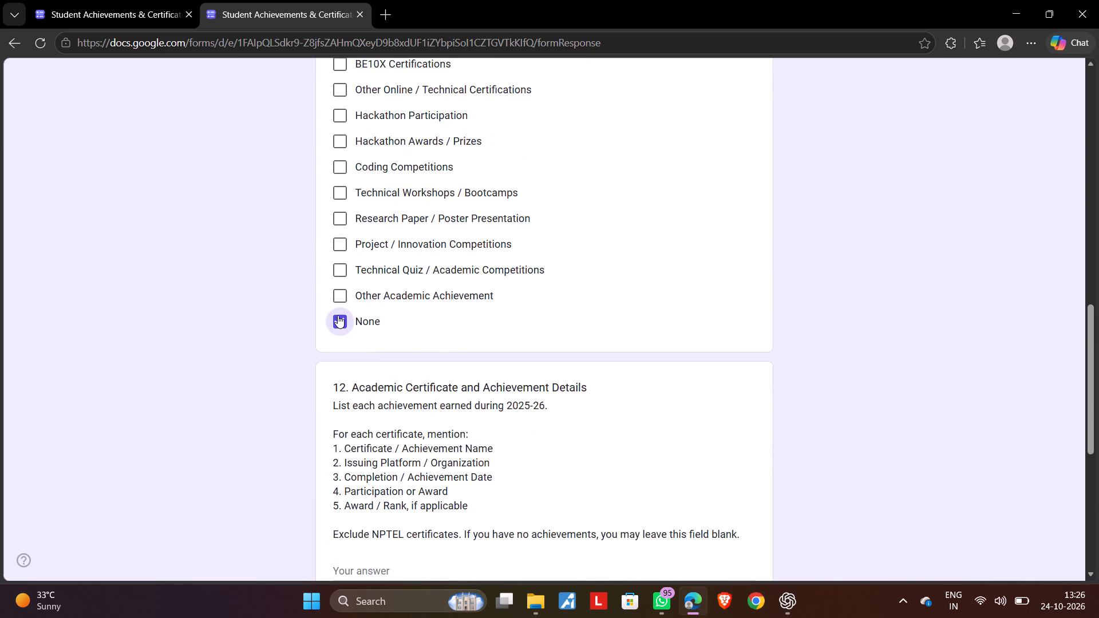
# Enter "-" as the answer to question 12, Academic Certificate and Achievement Details.
pyautogui.scroll(-1, 338, 315)
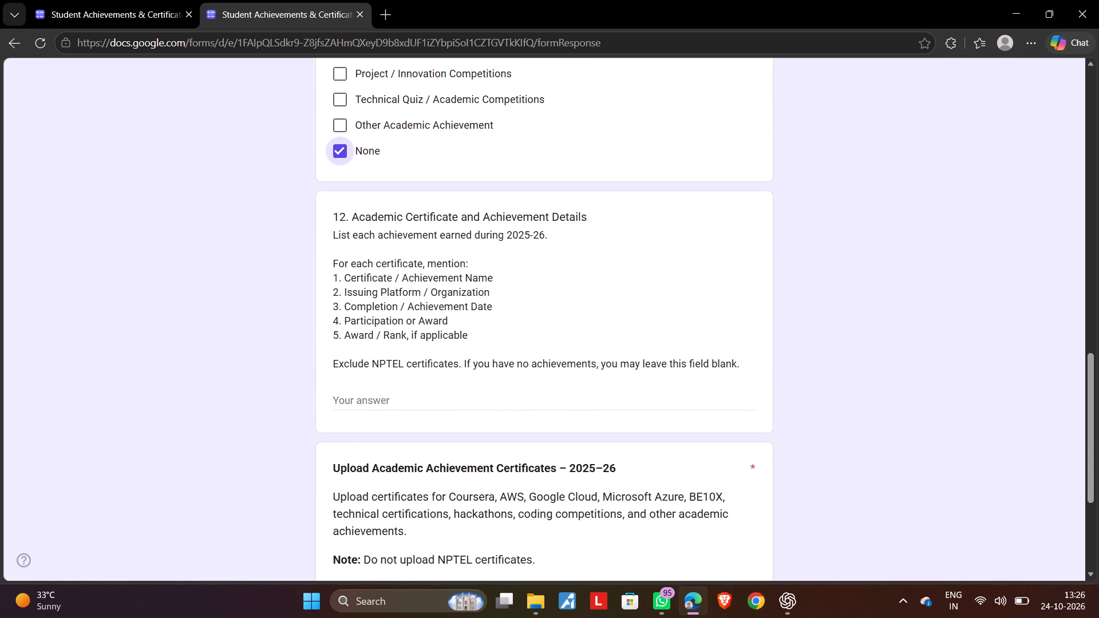
pyautogui.rightClick(343, 399)
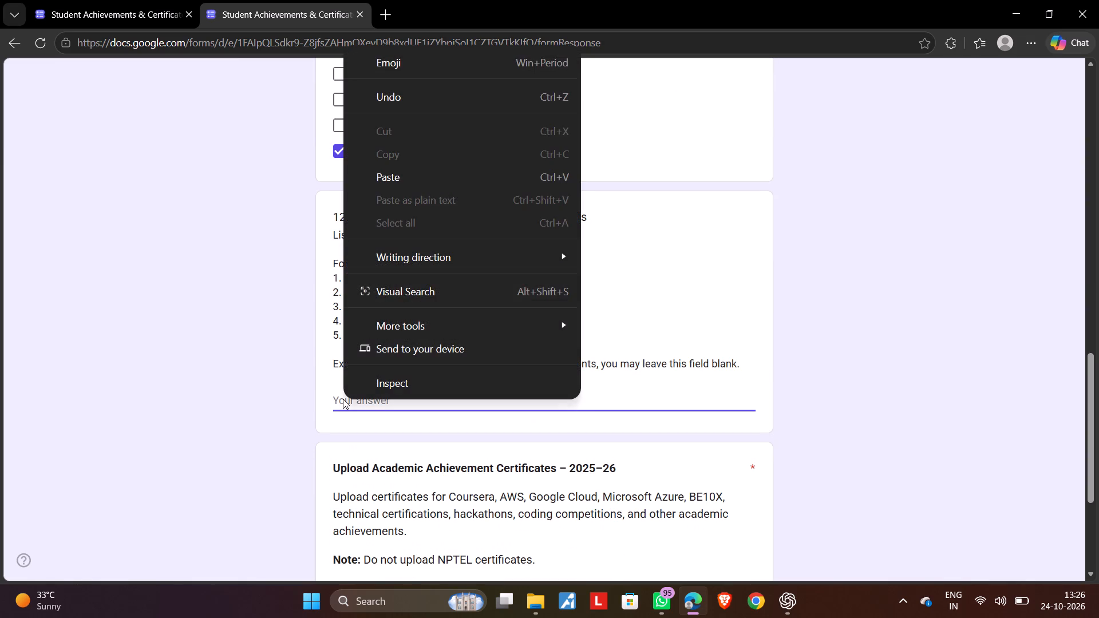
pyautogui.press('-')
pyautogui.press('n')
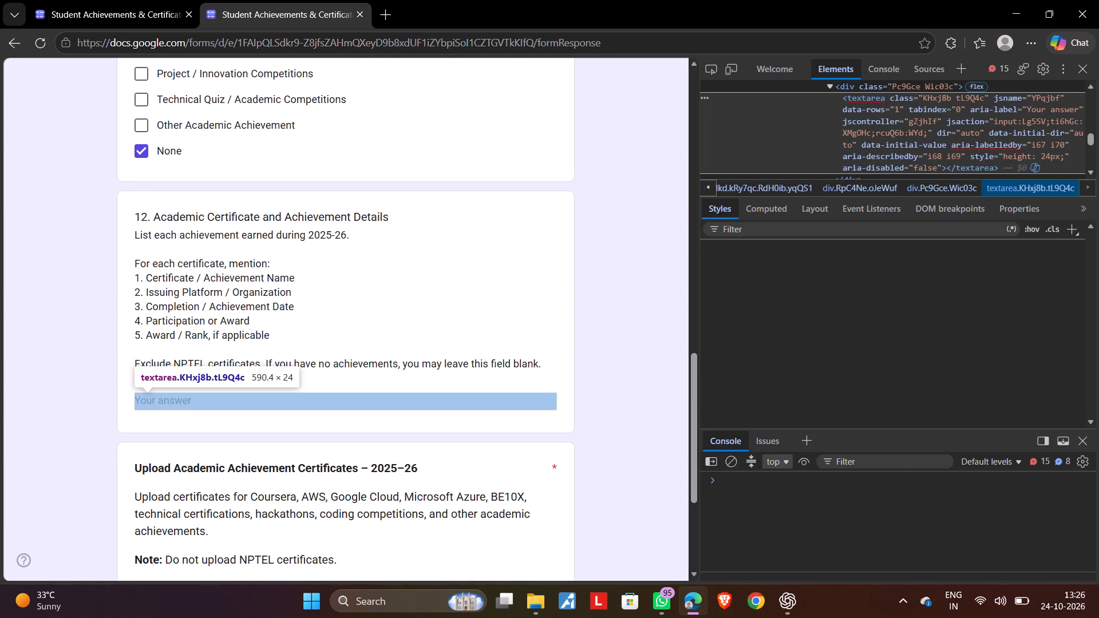
pyautogui.click(1091, 70)
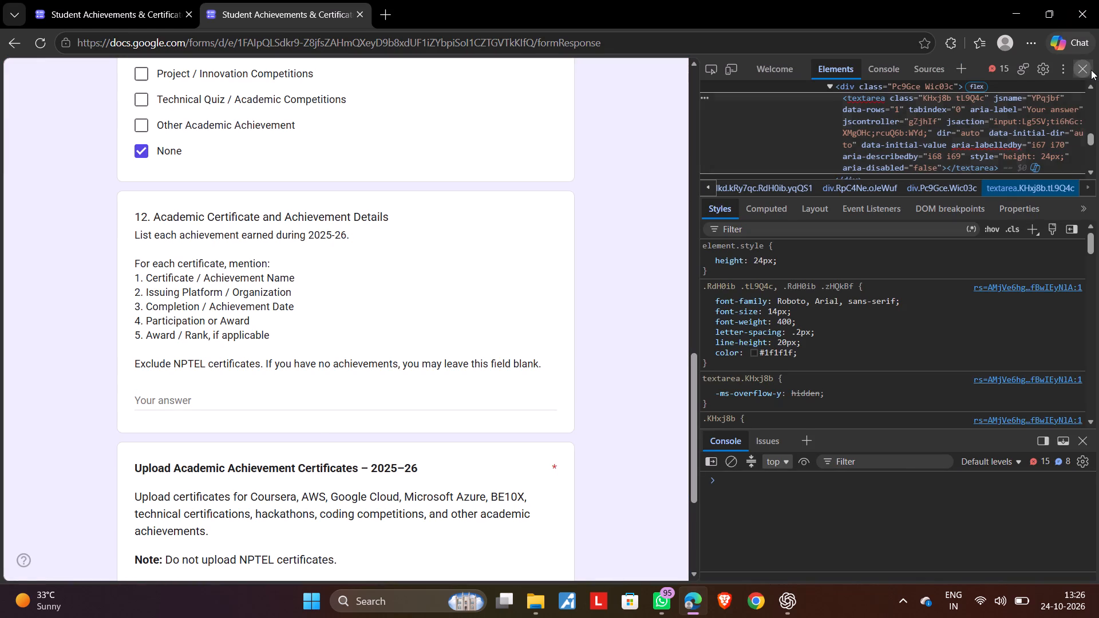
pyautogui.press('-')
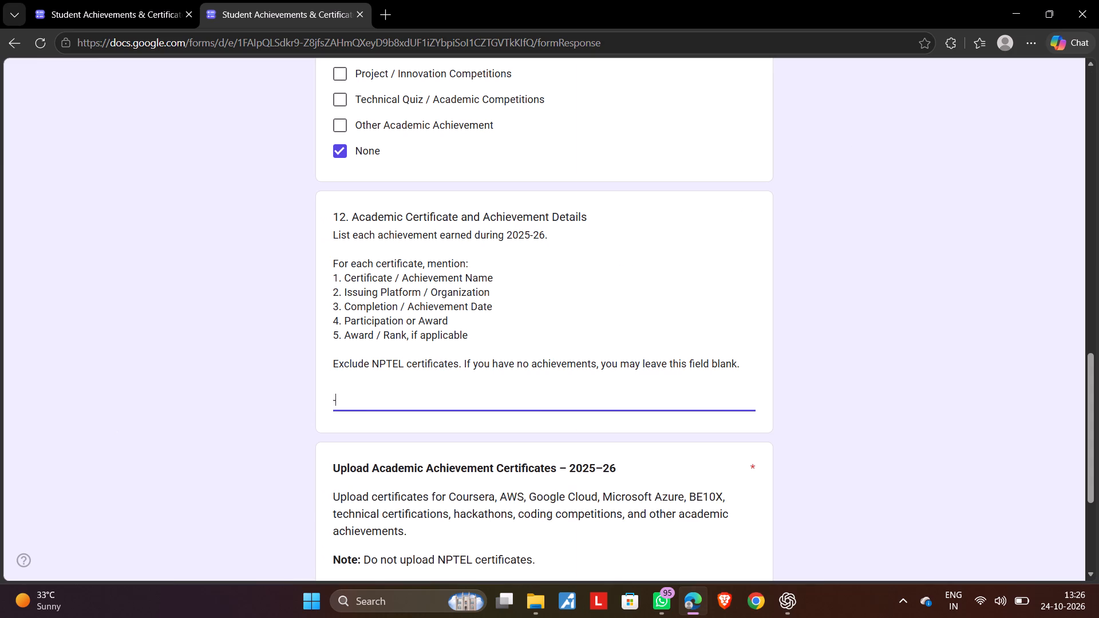
# Upload the image WIN_20260609_09_17_51_Pro from the certificates folder for Upload Academic Achievement Certificates – 2025–26.
pyautogui.scroll(-1, 619, 263)
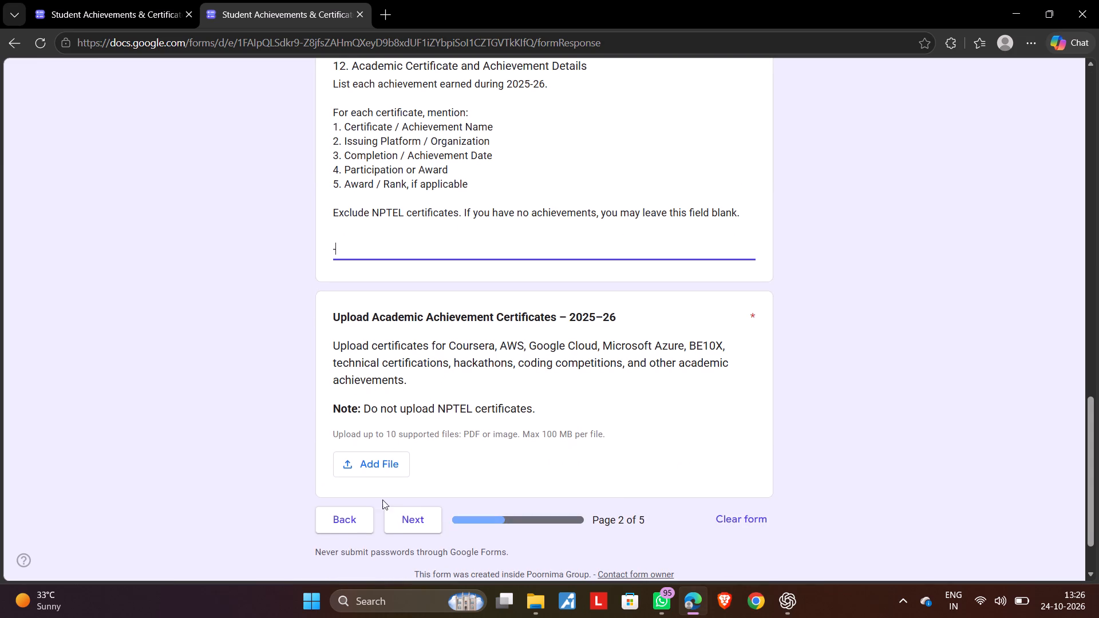
pyautogui.click(409, 525)
pyautogui.click(379, 365)
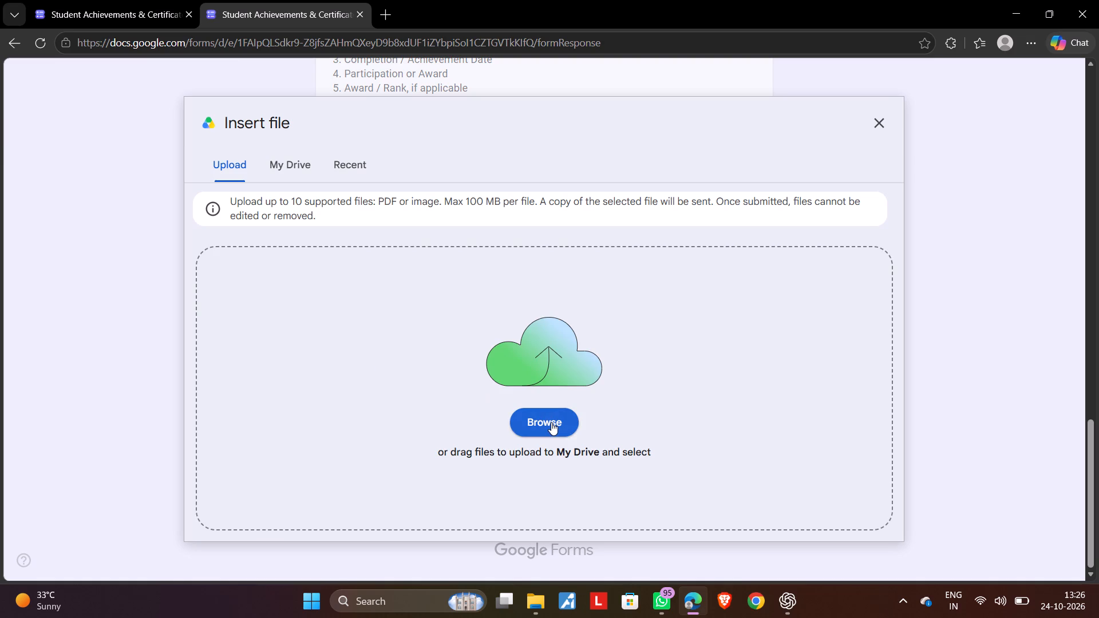
pyautogui.click(551, 422)
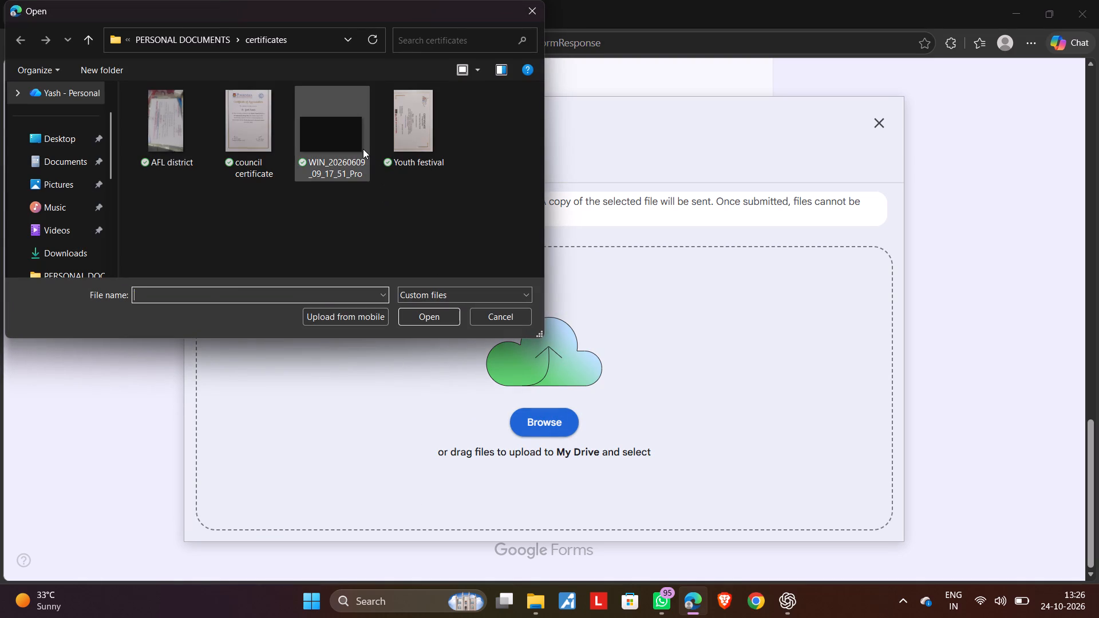
pyautogui.click(363, 149)
pyautogui.click(423, 318)
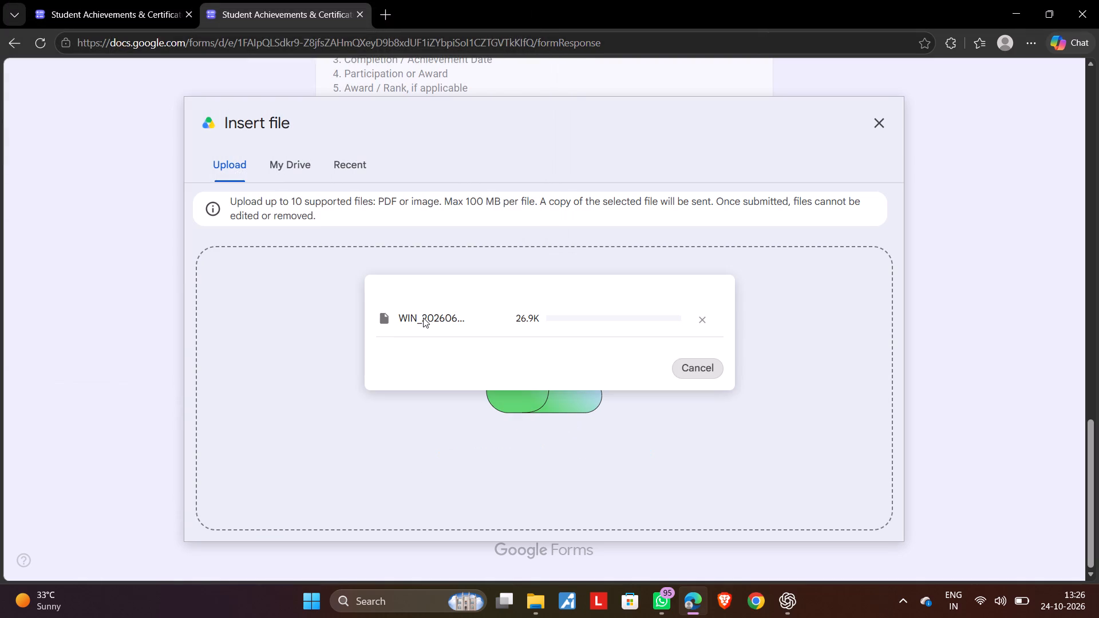
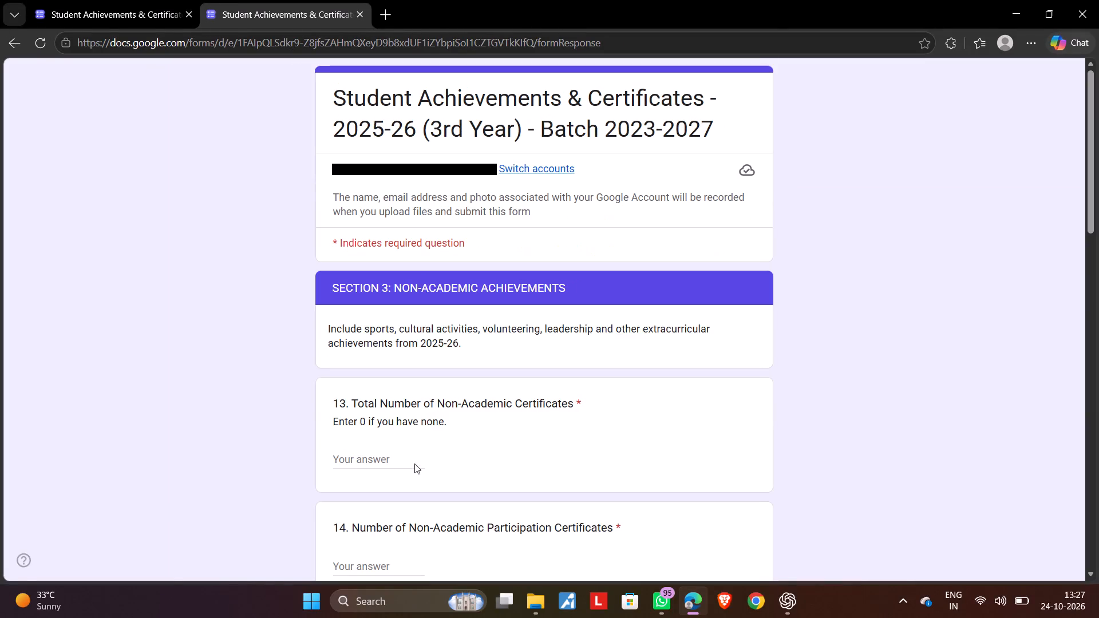
# Enter 3 for question 13, Total Number of Non-Academic Certificates.
pyautogui.click(378, 466)
pyautogui.press('3')
pyautogui.scroll(-1, 378, 466)
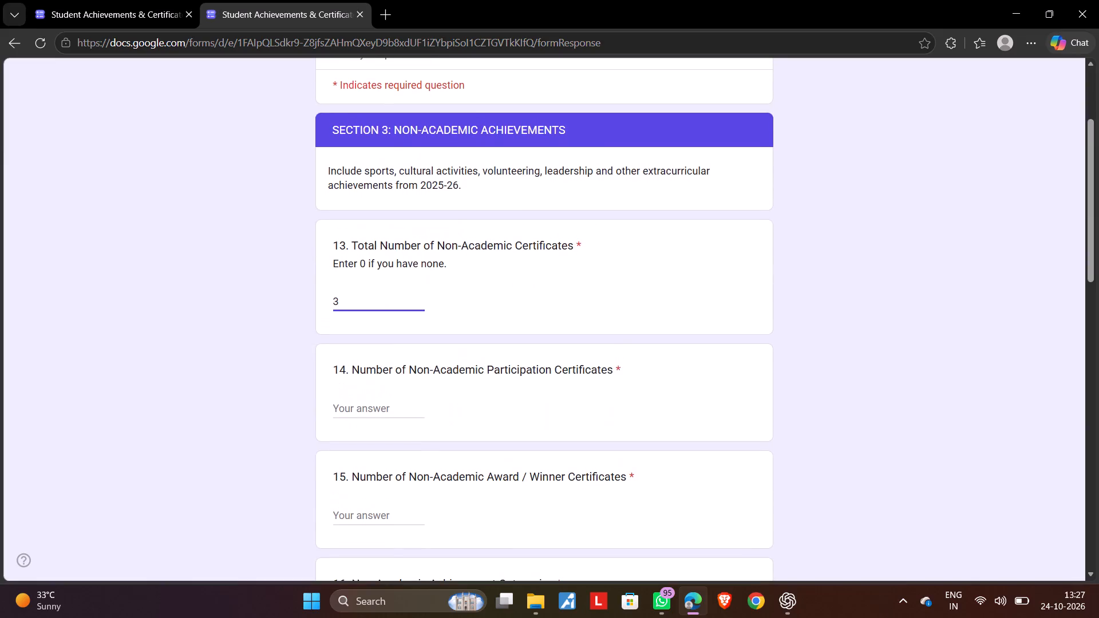
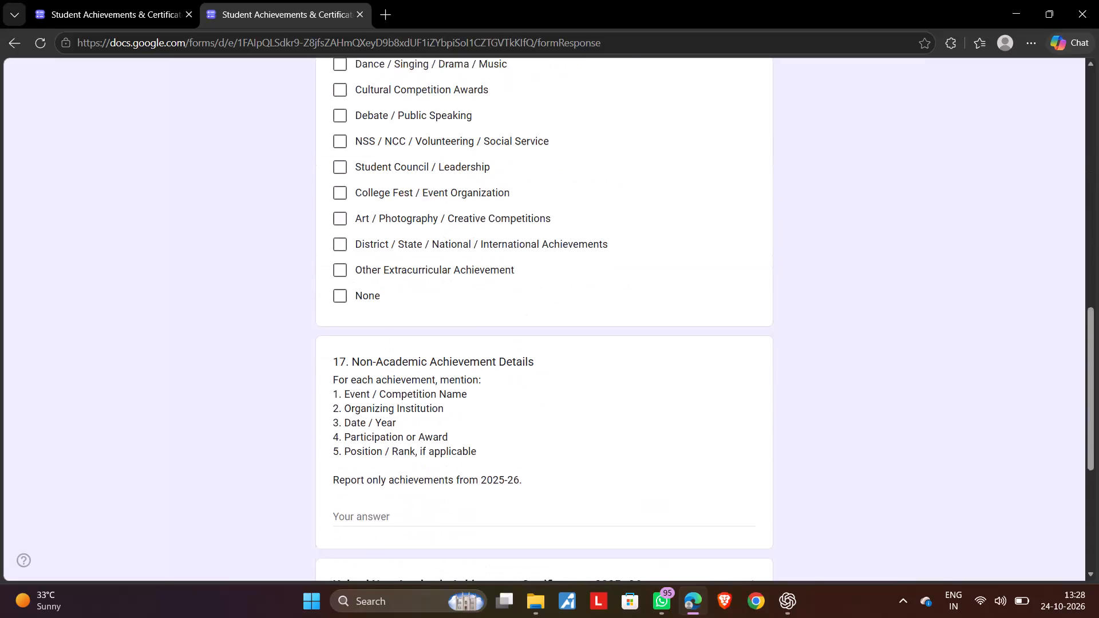
# Review the Section 3 non-academic questions 13 to 17 and the certificate upload requirements in the 2025-26 form.
pyautogui.scroll(1, 378, 466)
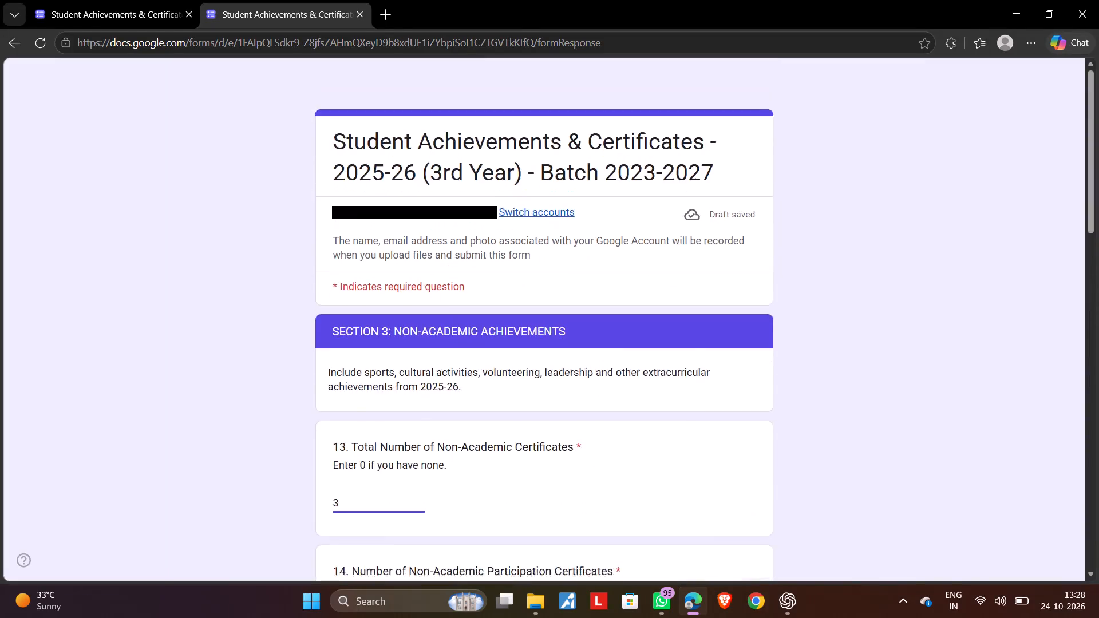
pyautogui.scroll(1, 378, 466)
pyautogui.scroll(-2, 378, 466)
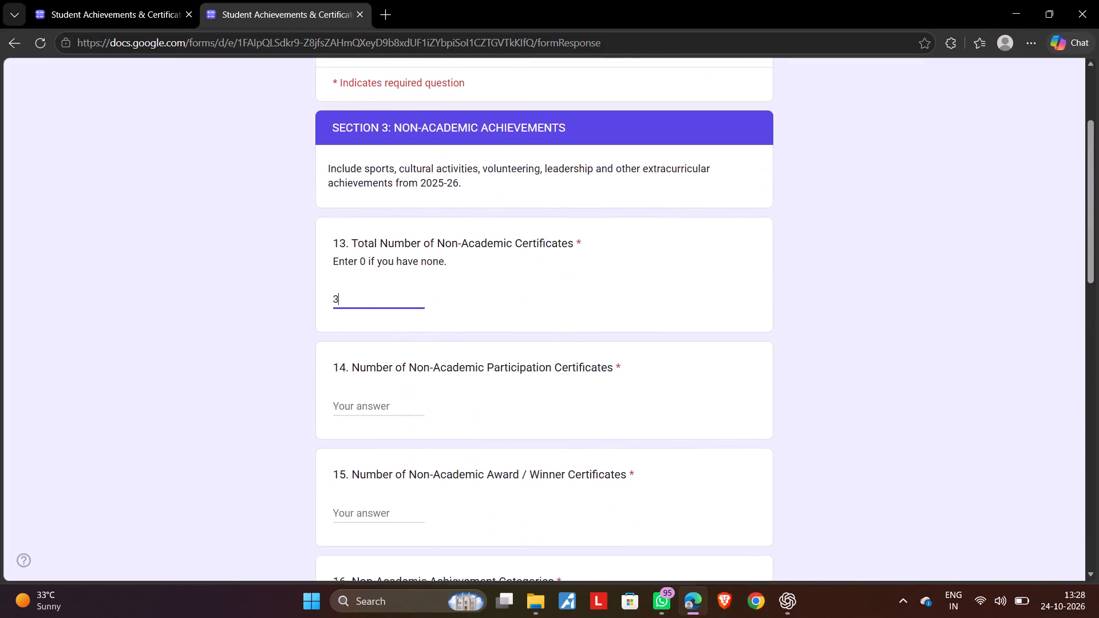
pyautogui.scroll(-3, 378, 466)
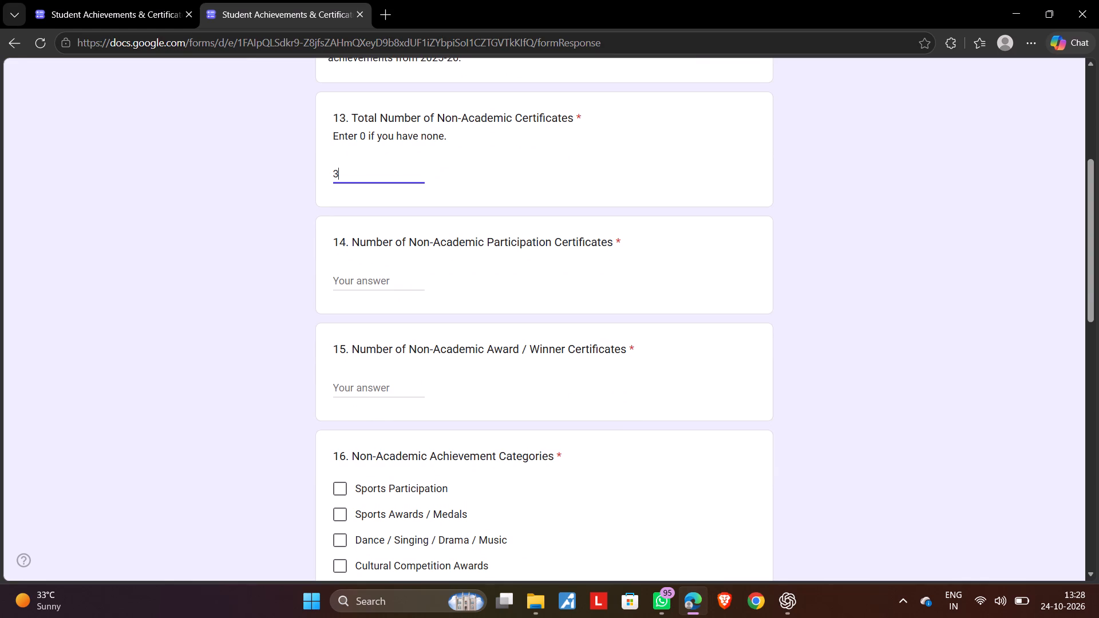
pyautogui.scroll(-4, 378, 466)
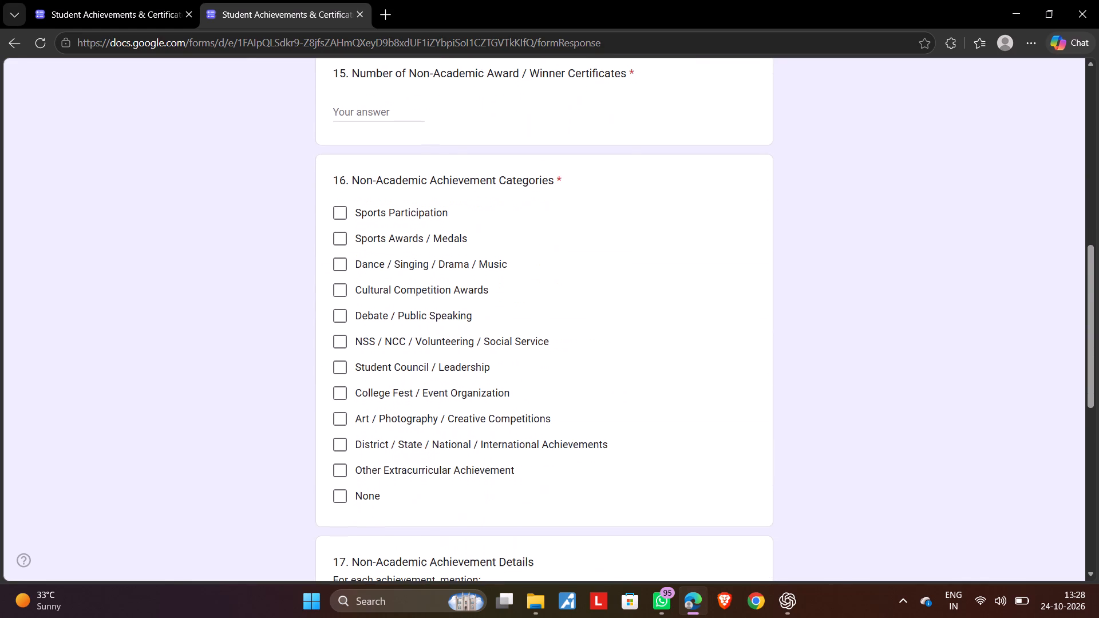
pyautogui.scroll(-1, 378, 466)
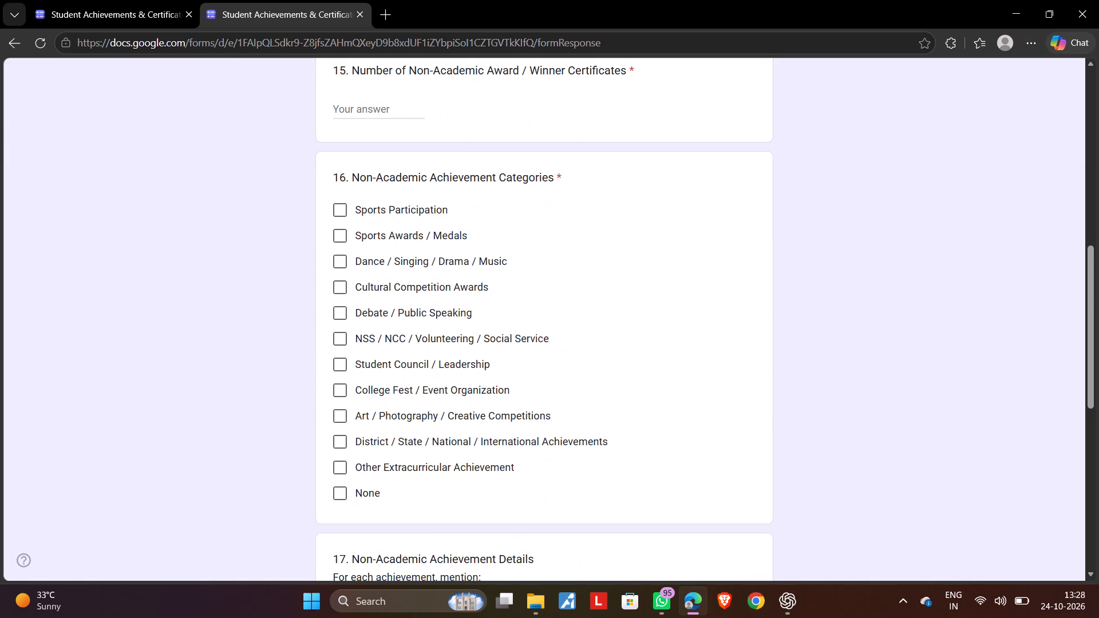
pyautogui.scroll(-5, 378, 466)
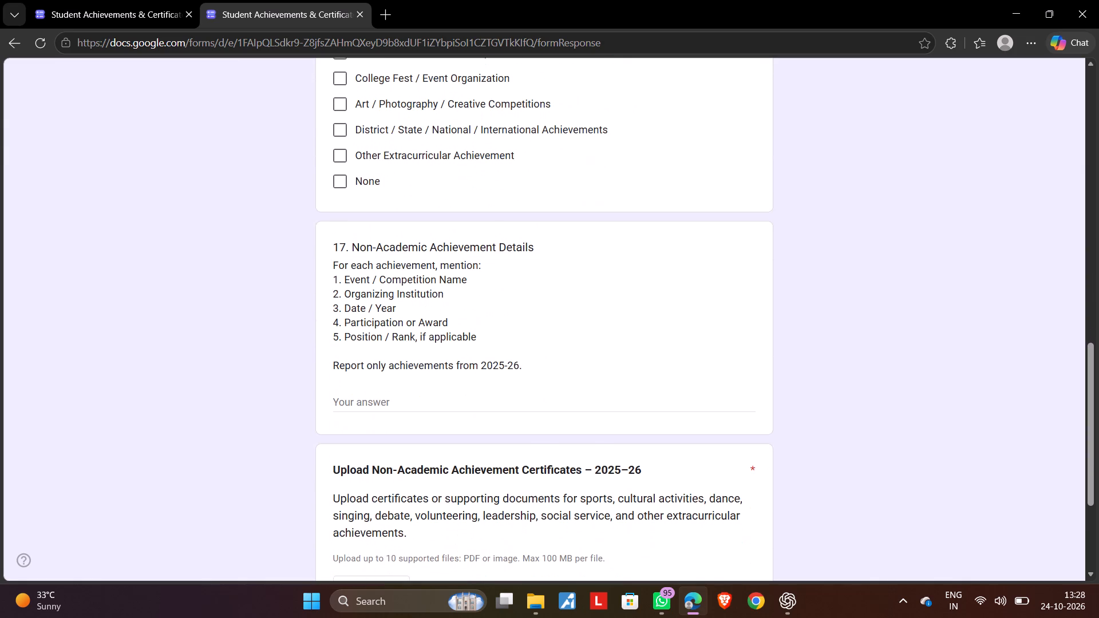
pyautogui.scroll(-1, 378, 466)
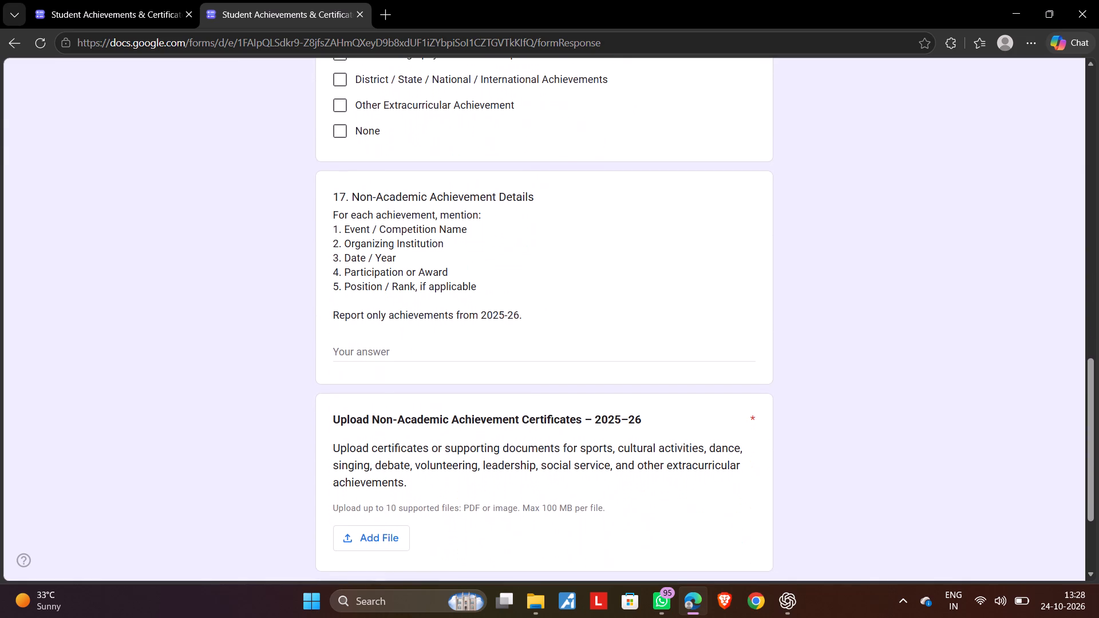
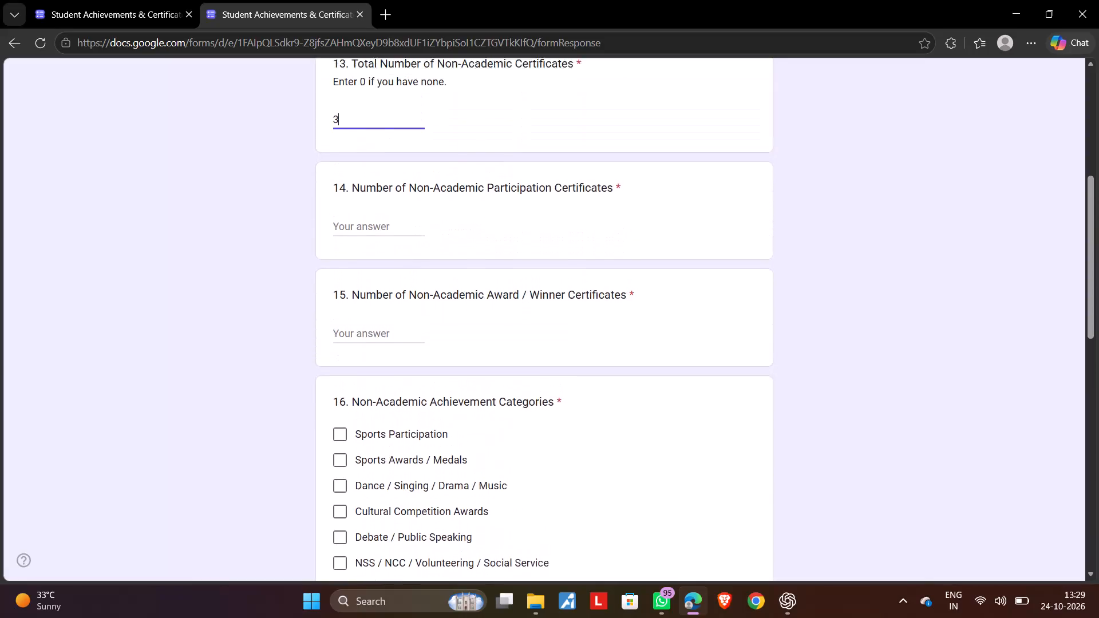
# Enter 2 as the number of non-academic participation certificates and 2 as the number of award/winner certificates in questions 14 and 15.
pyautogui.scroll(1, 378, 466)
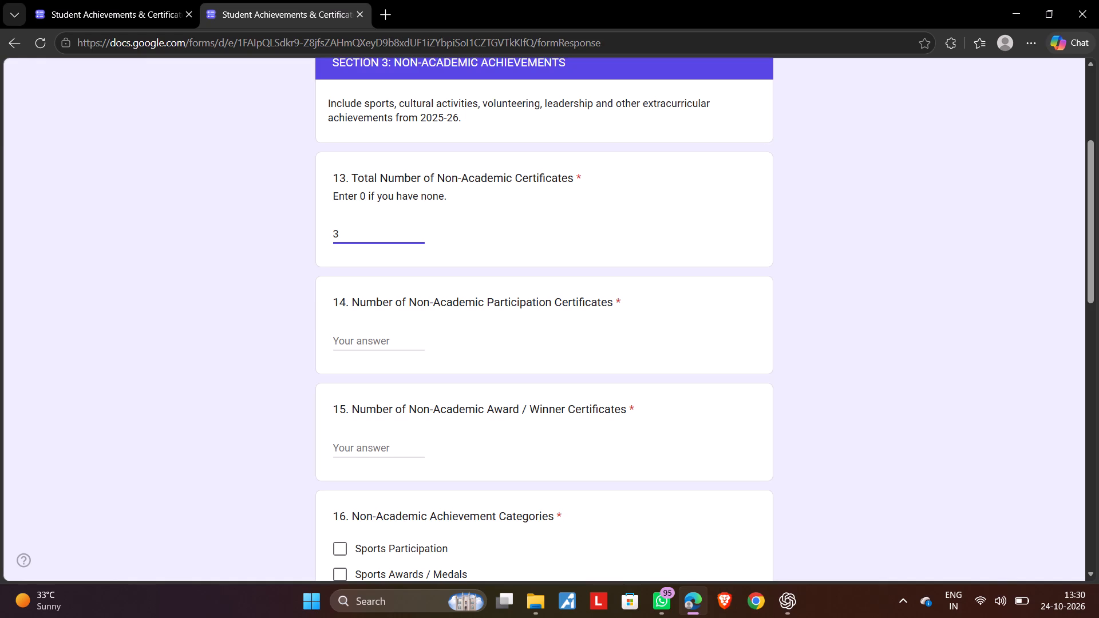
pyautogui.click(342, 347)
pyautogui.press('2')
pyautogui.scroll(-1, 342, 347)
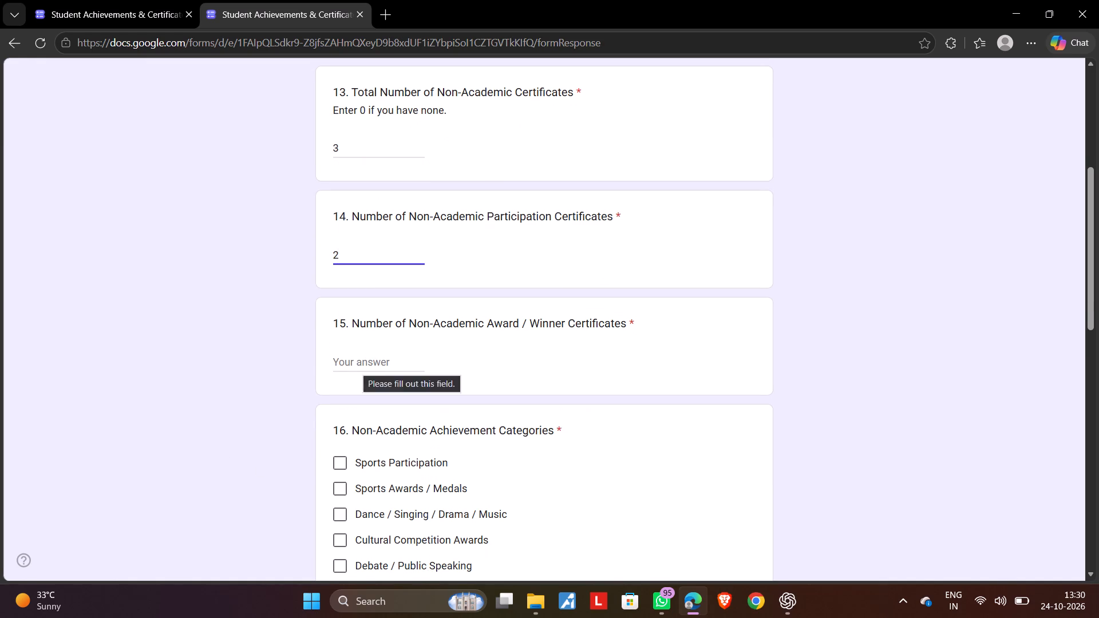
pyautogui.click(355, 367)
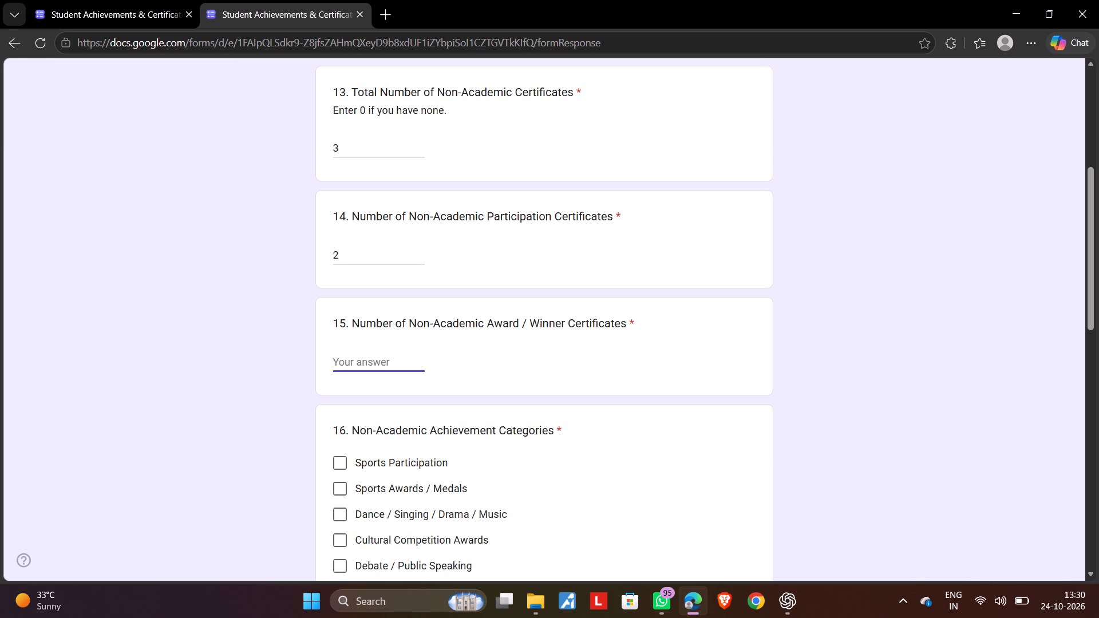
pyautogui.press('1')
pyautogui.press('BackSpace')
pyautogui.press('2')
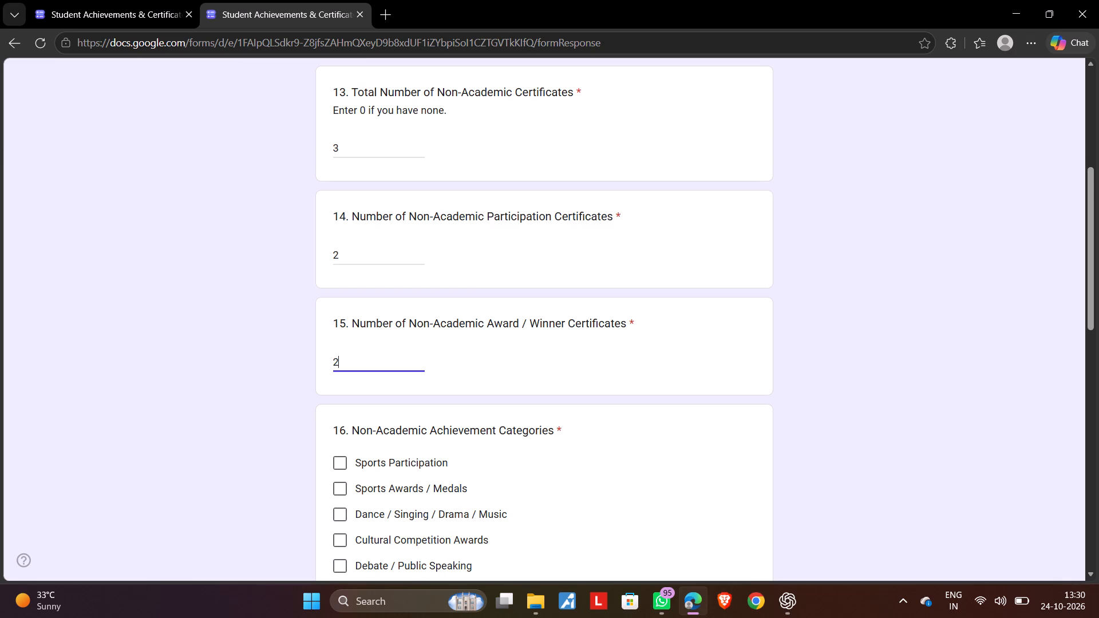
# Select Sports Participation, Sports Awards / Medals, NSS / NCC / Volunteering, District / State / National / International Achievements and Other Extracurricular Achievement in question 16.
pyautogui.scroll(-1, 355, 367)
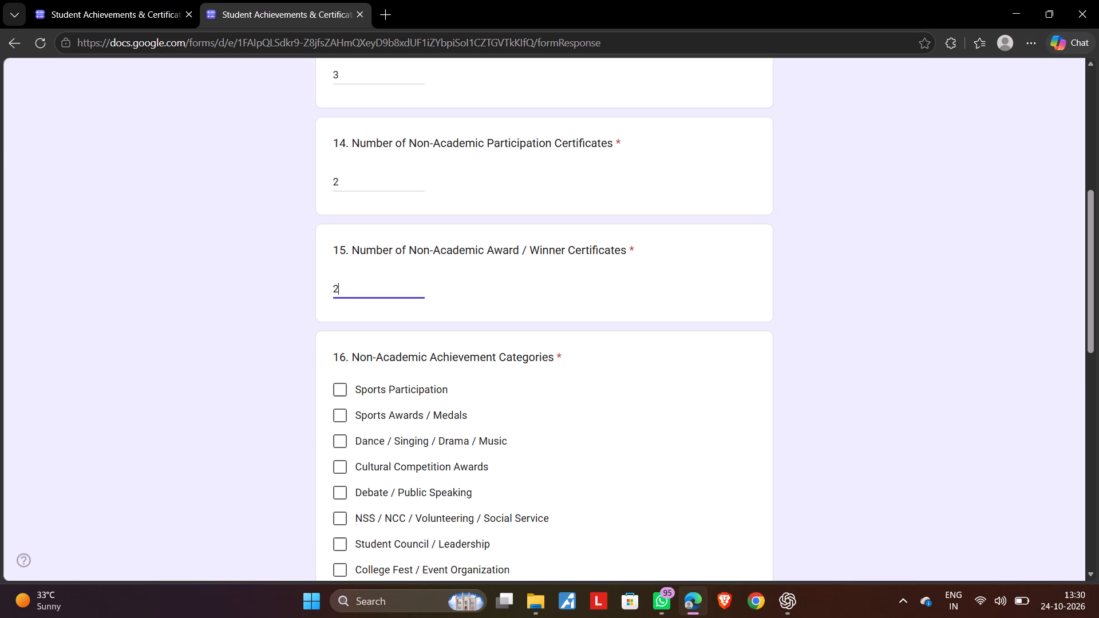
pyautogui.click(350, 383)
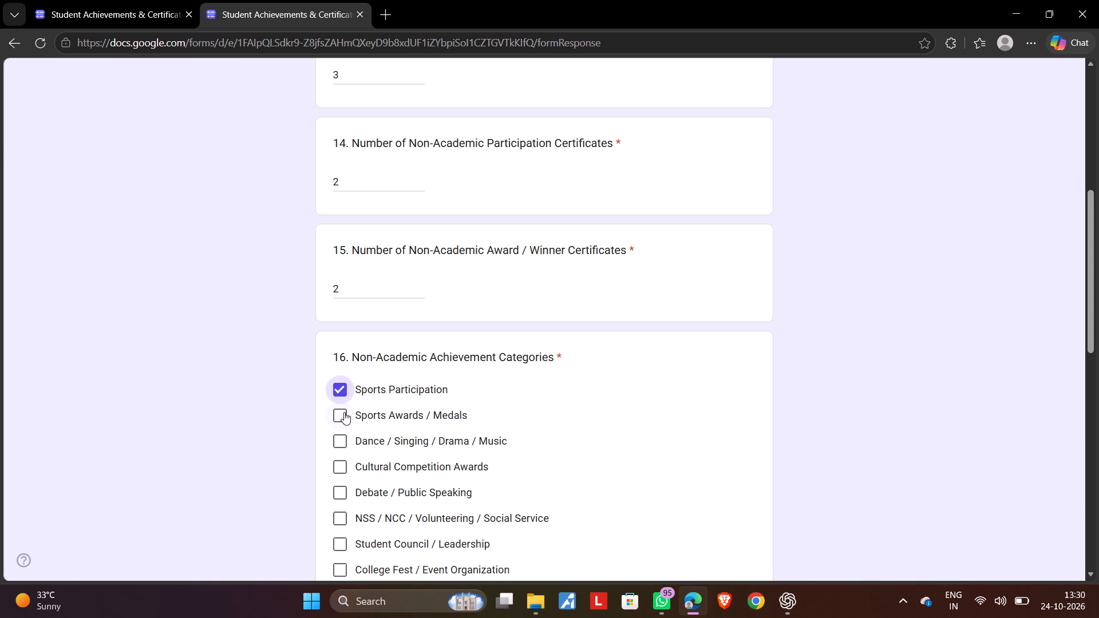
pyautogui.click(344, 412)
pyautogui.scroll(-1, 344, 412)
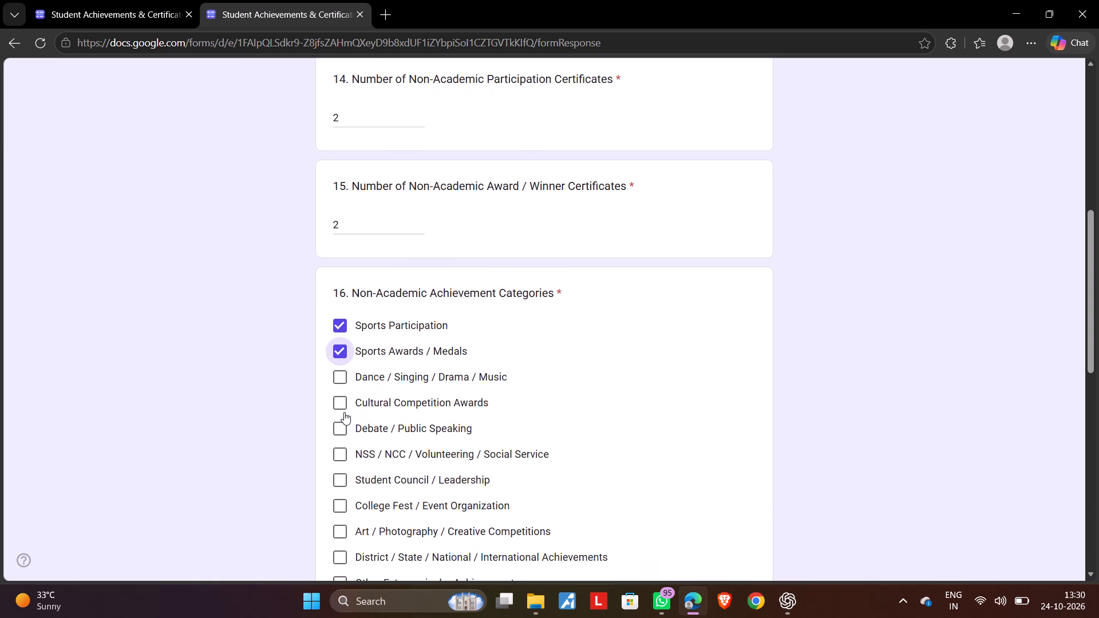
pyautogui.scroll(-1, 344, 412)
pyautogui.click(341, 422)
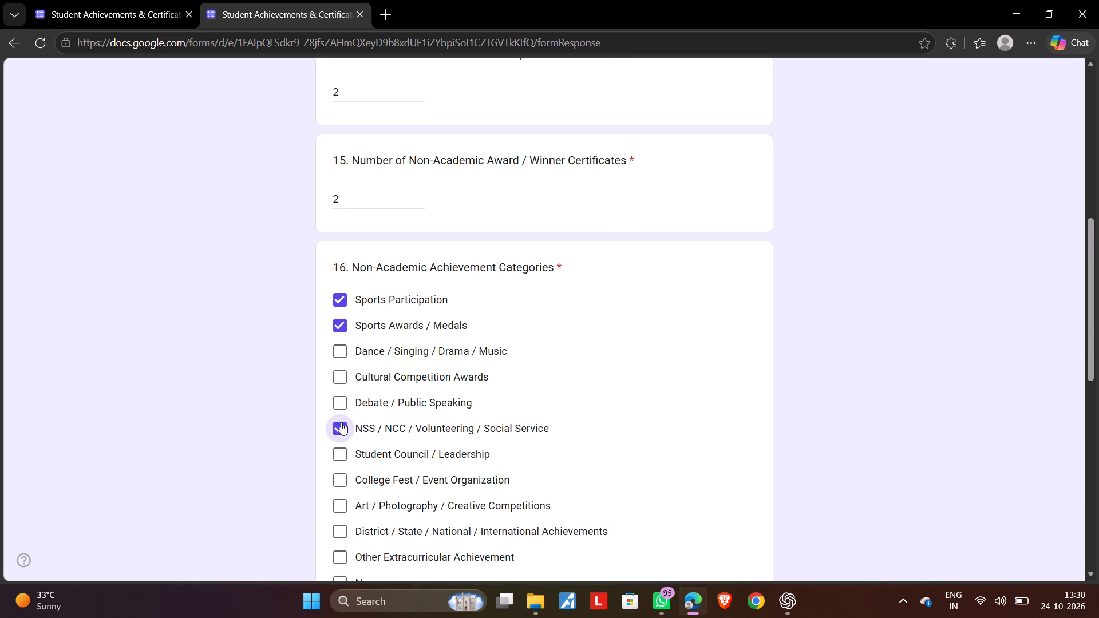
pyautogui.scroll(-1, 341, 422)
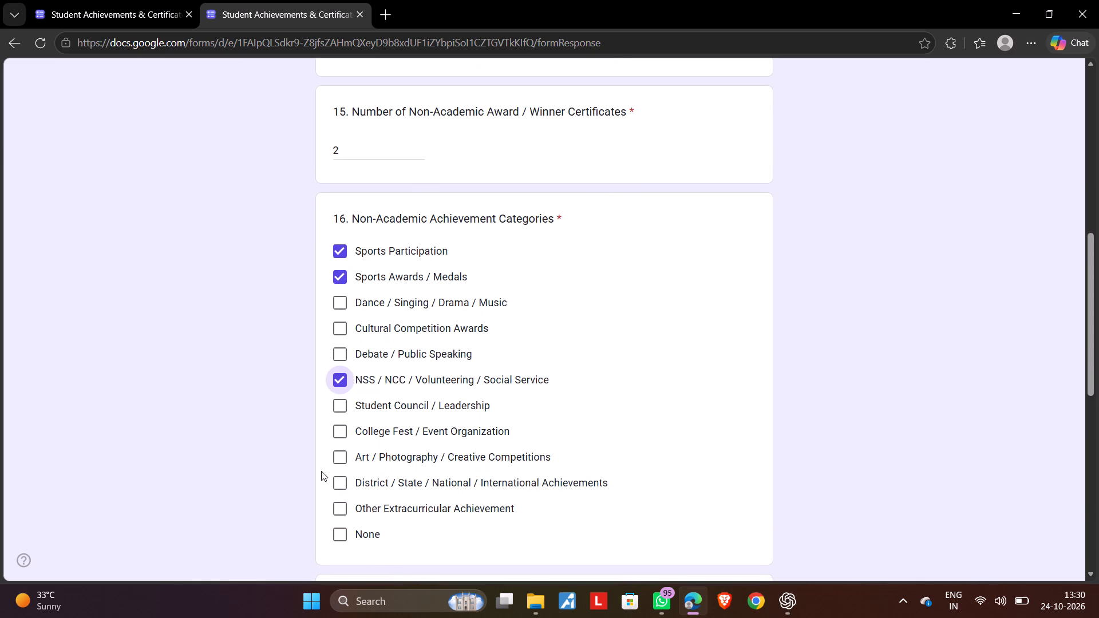
pyautogui.click(349, 476)
pyautogui.scroll(-1, 349, 476)
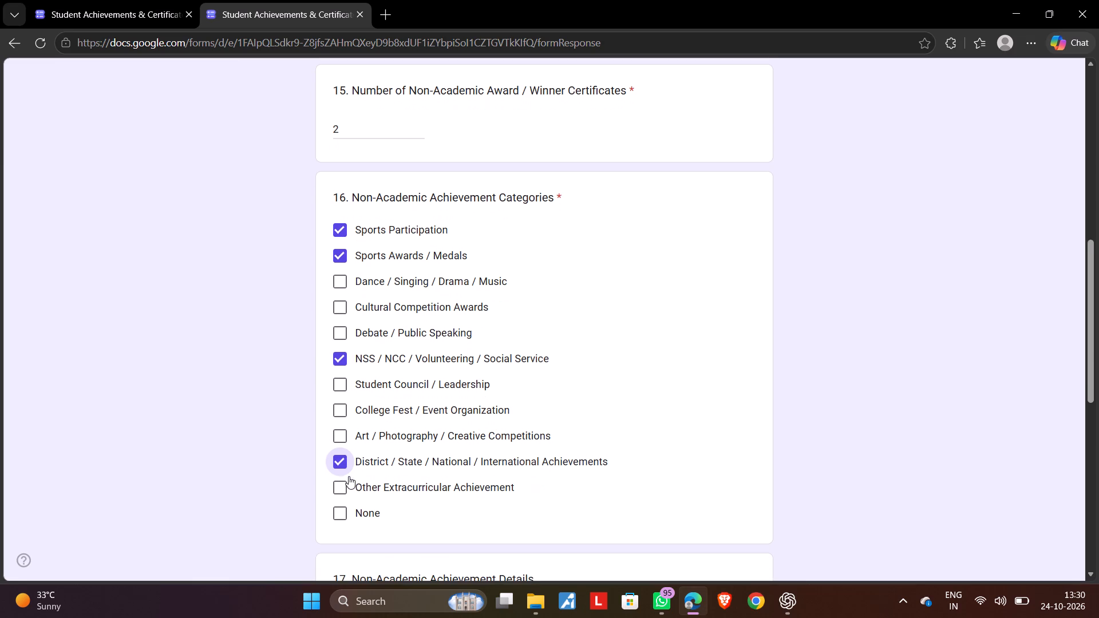
pyautogui.scroll(-1, 349, 476)
pyautogui.click(340, 489)
pyautogui.scroll(-2, 340, 489)
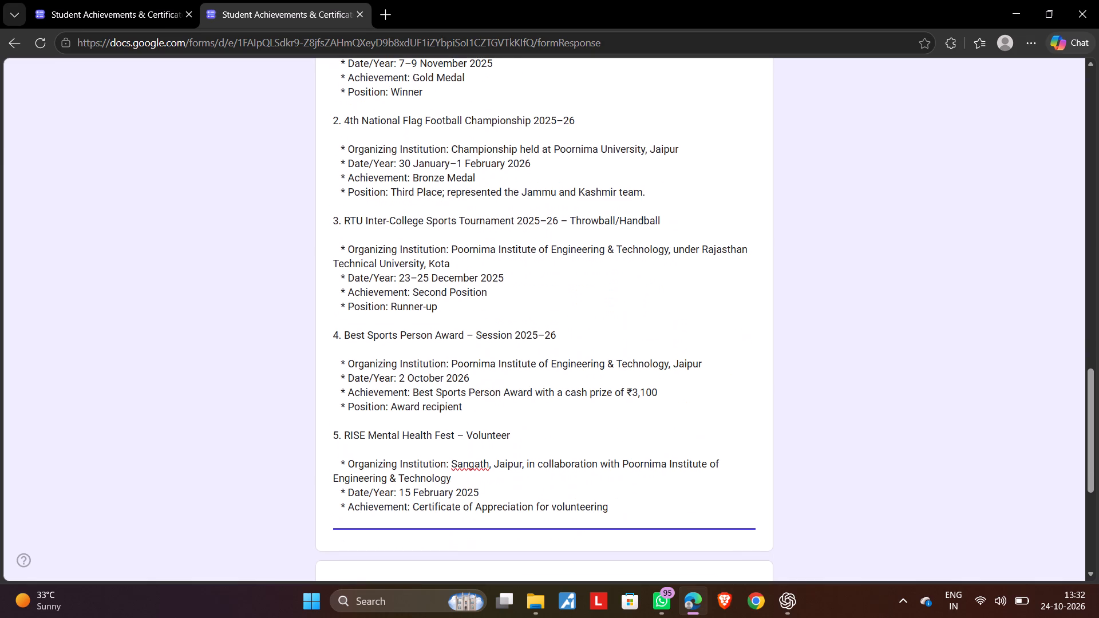
pyautogui.scroll(-1, 522, 433)
pyautogui.scroll(-2, 457, 469)
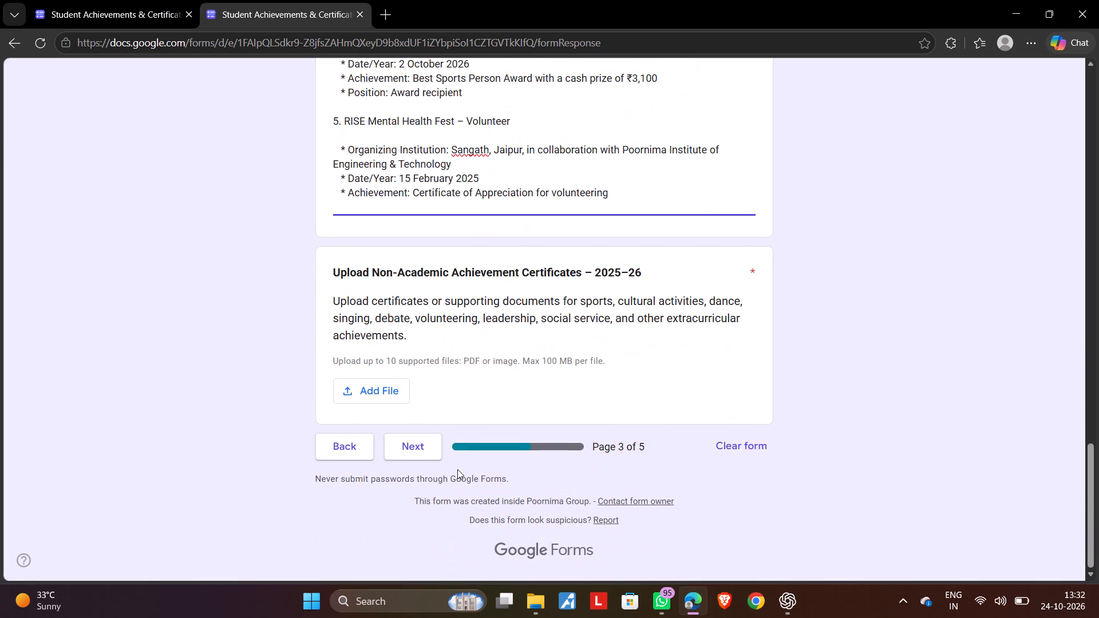
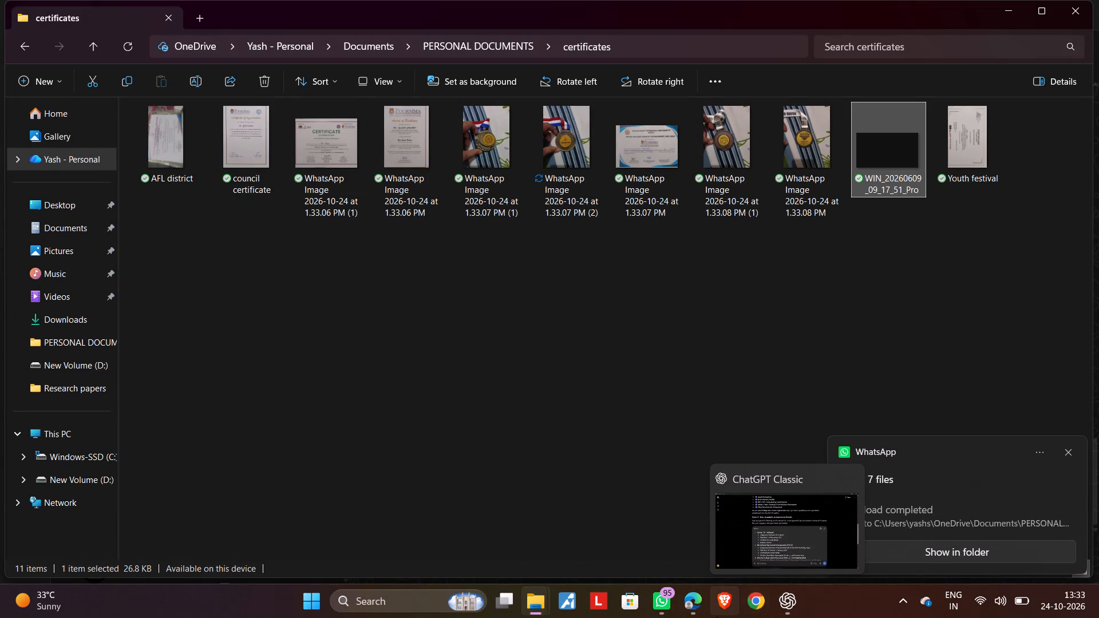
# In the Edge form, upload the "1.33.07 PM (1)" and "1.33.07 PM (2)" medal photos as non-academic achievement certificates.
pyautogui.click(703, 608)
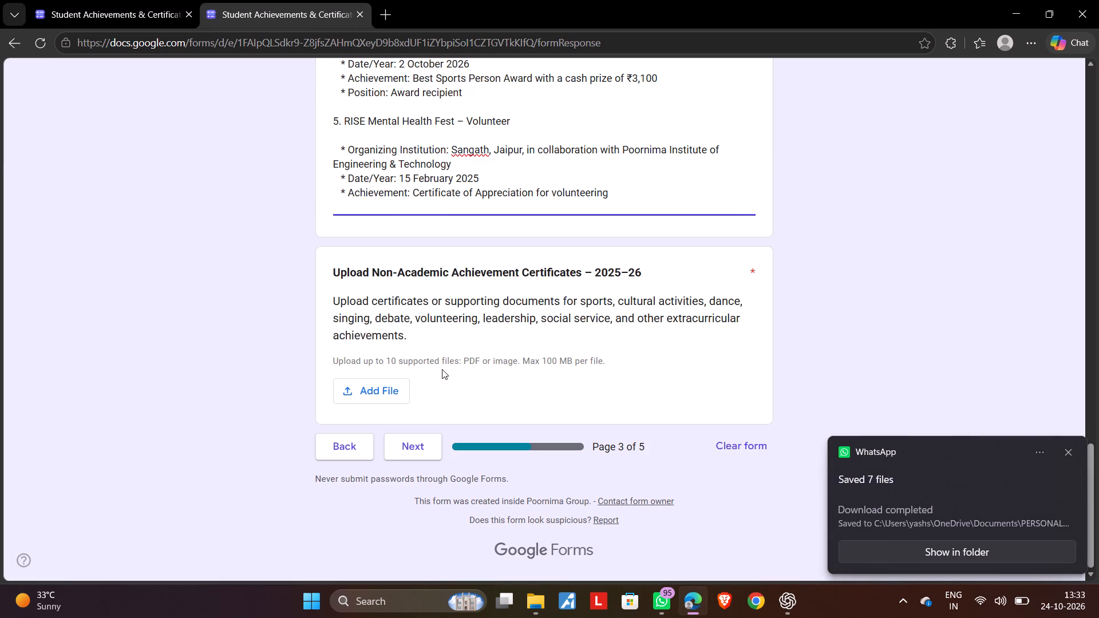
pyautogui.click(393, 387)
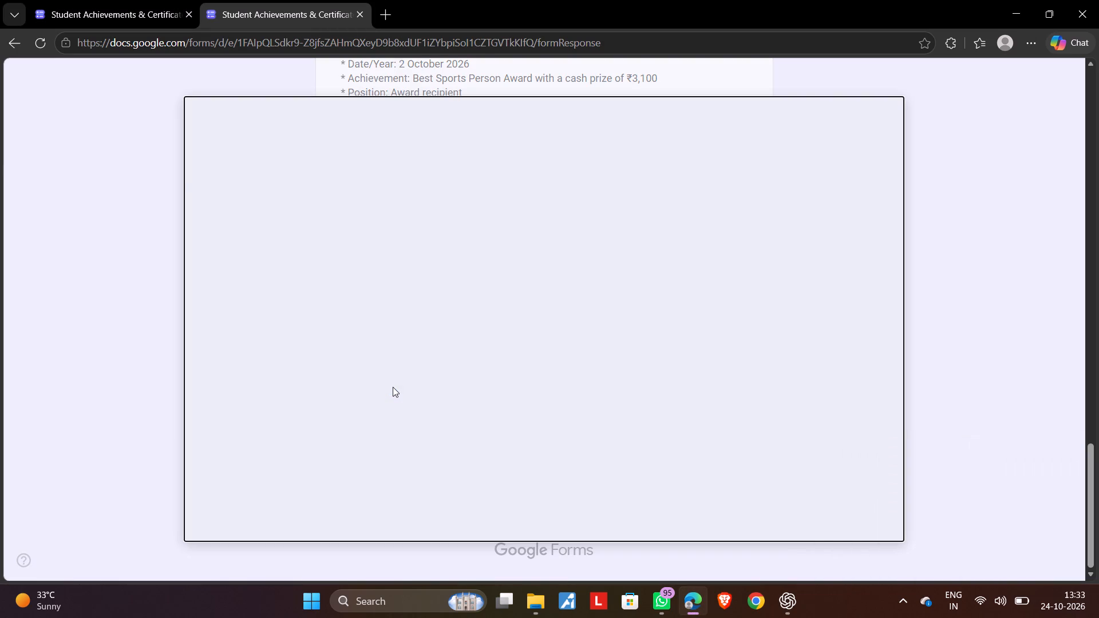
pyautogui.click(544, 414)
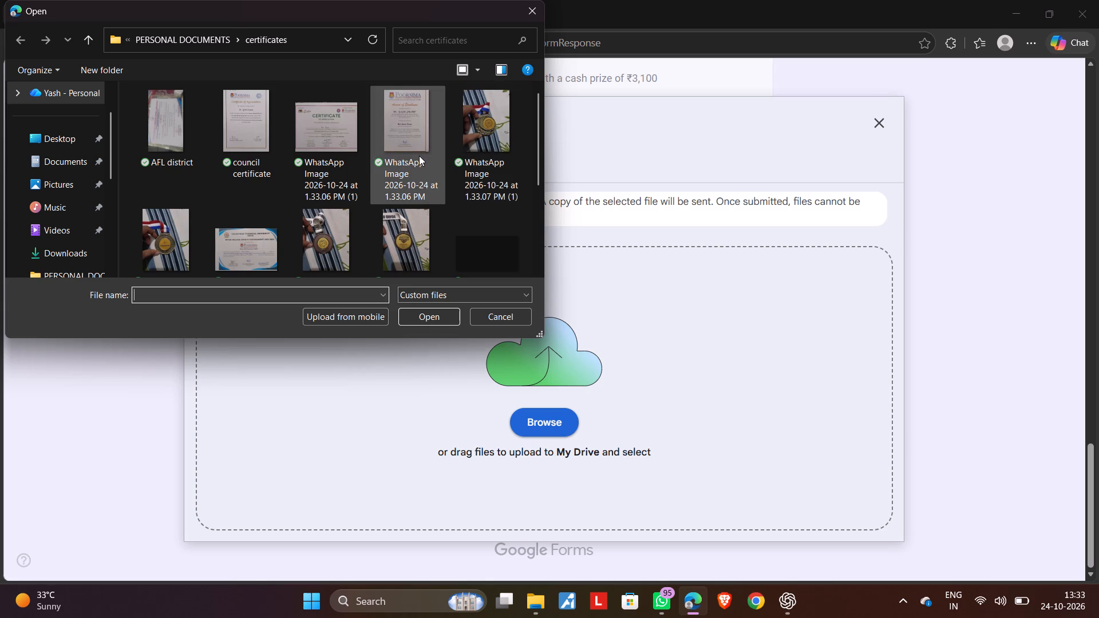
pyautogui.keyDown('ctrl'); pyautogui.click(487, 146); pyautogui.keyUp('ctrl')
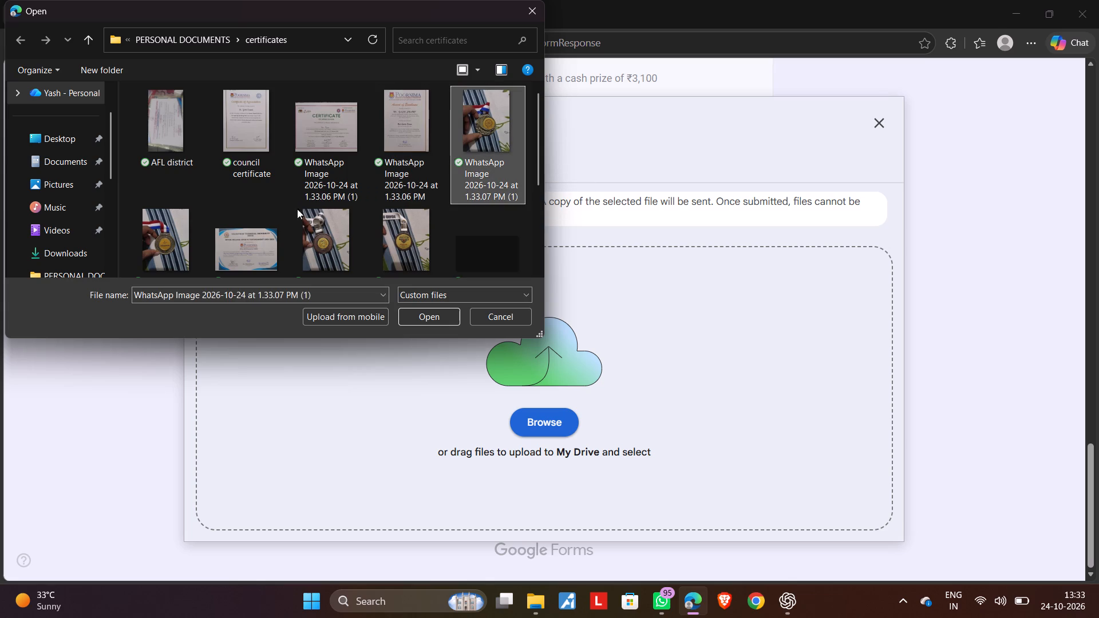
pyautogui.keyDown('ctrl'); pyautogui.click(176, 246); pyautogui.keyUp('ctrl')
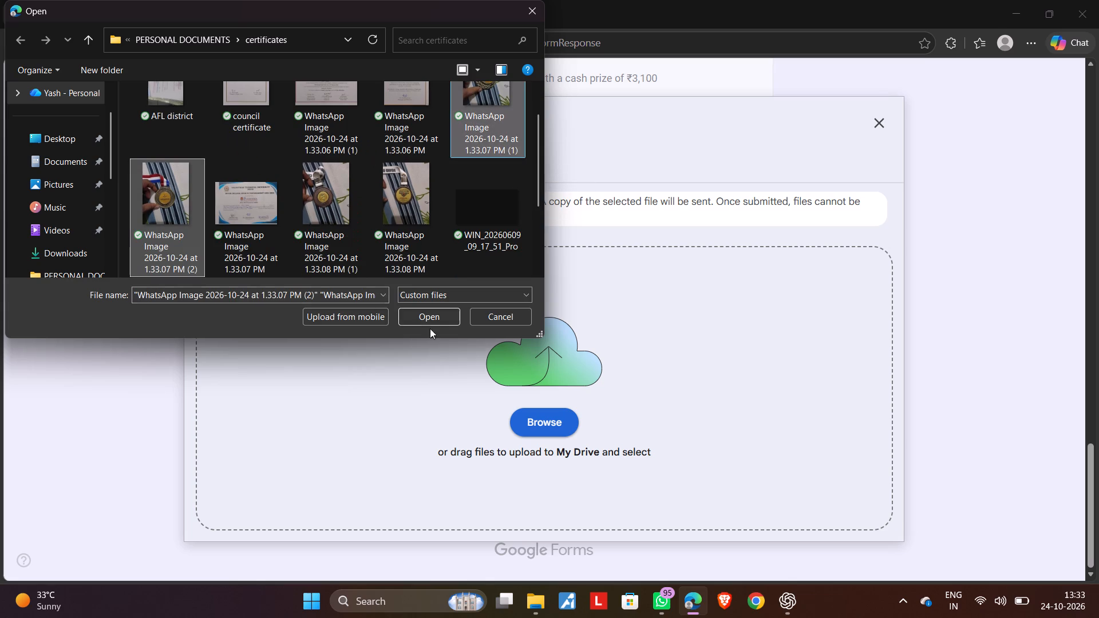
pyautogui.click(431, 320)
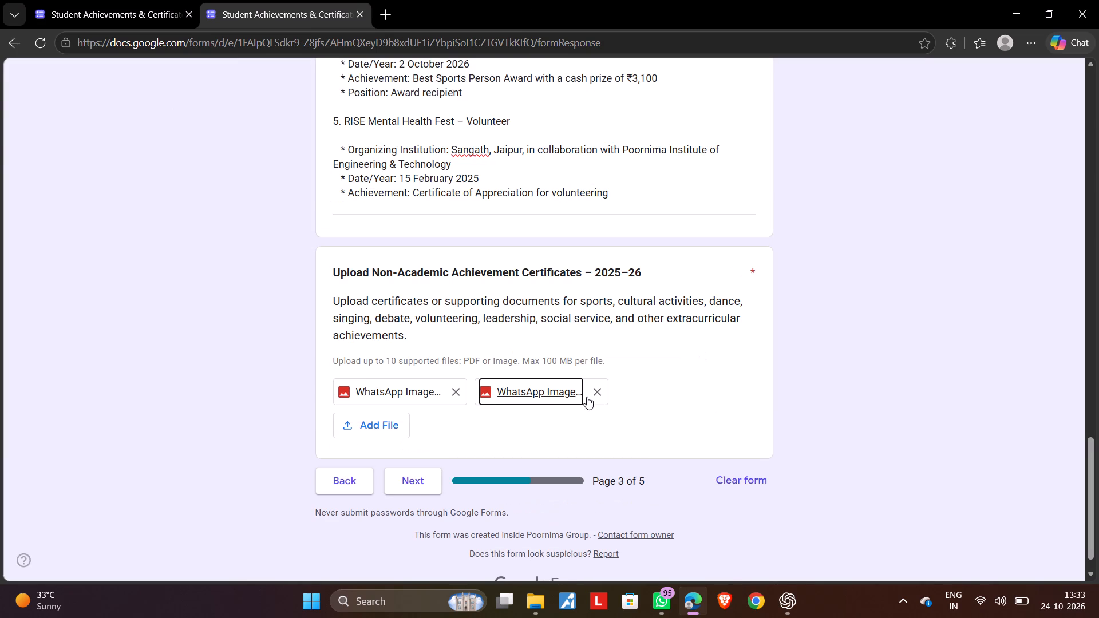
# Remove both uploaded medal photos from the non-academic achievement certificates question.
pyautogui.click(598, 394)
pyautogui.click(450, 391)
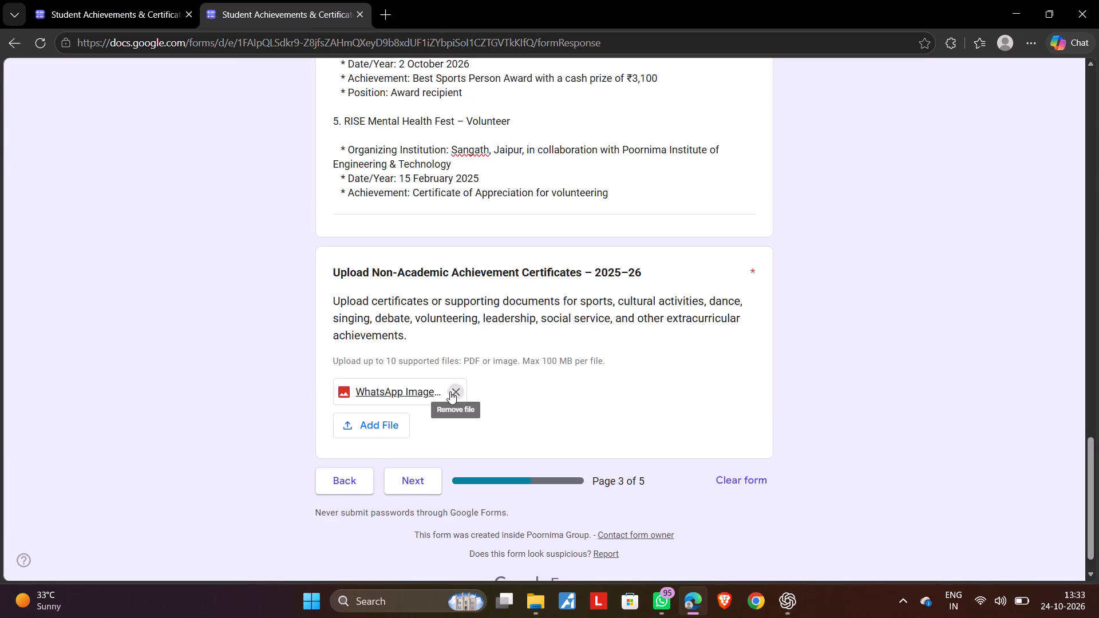
# In File Explorer's certificates folder, rename "WhatsApp Image 2026-10-24 at 1.33.06 PM (1)" with a name starting with "NSS".
pyautogui.click(540, 617)
pyautogui.click(578, 534)
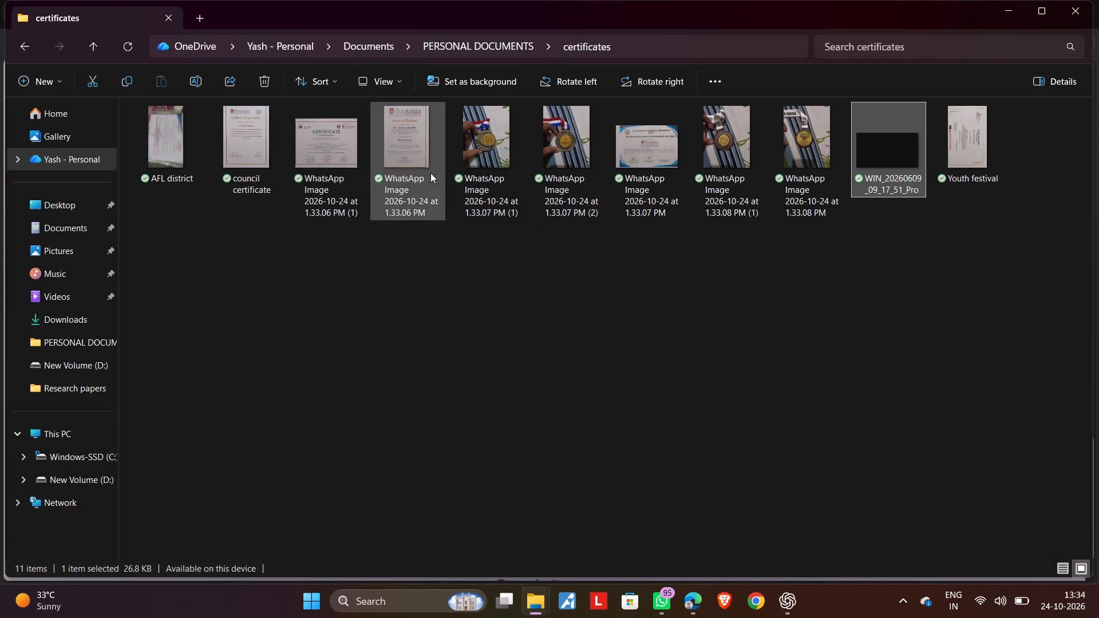
pyautogui.rightClick(345, 197)
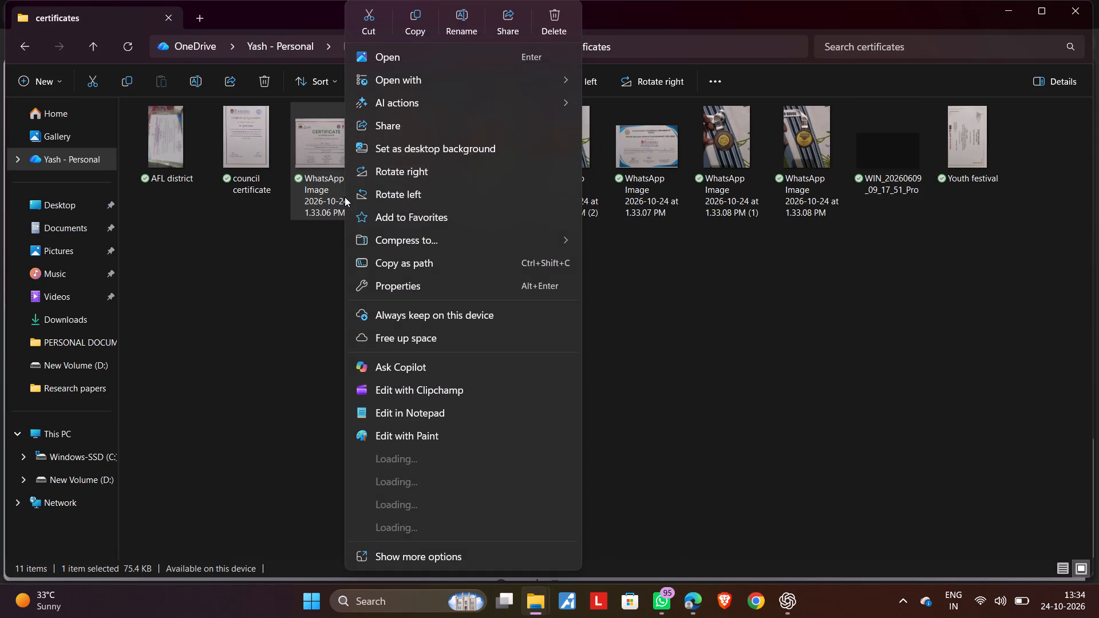
pyautogui.click(462, 17)
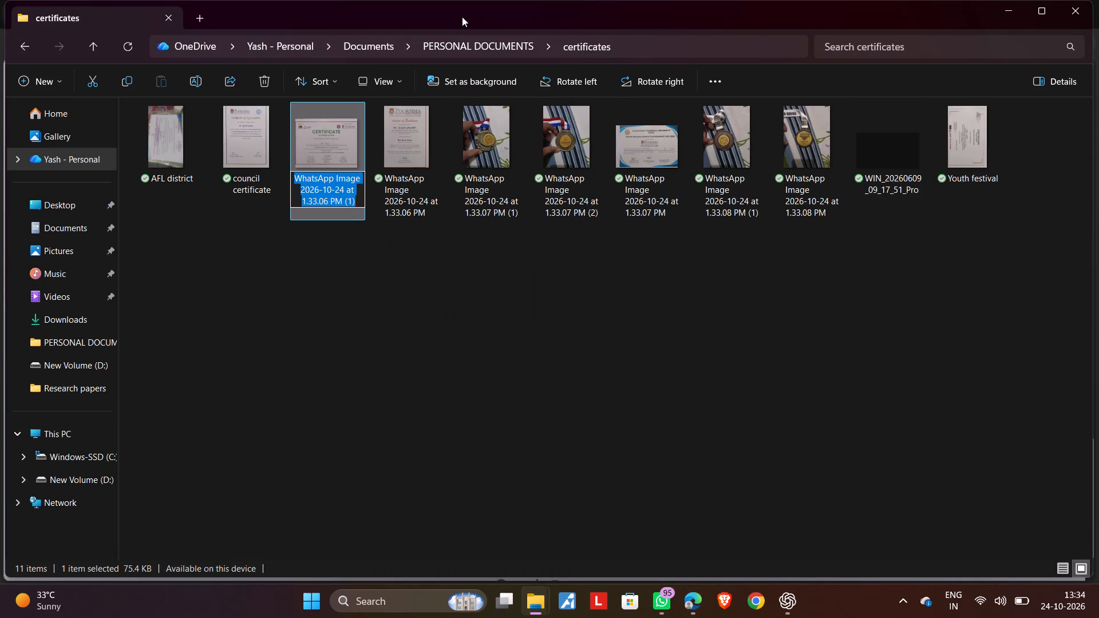
pyautogui.press('BackSpace')
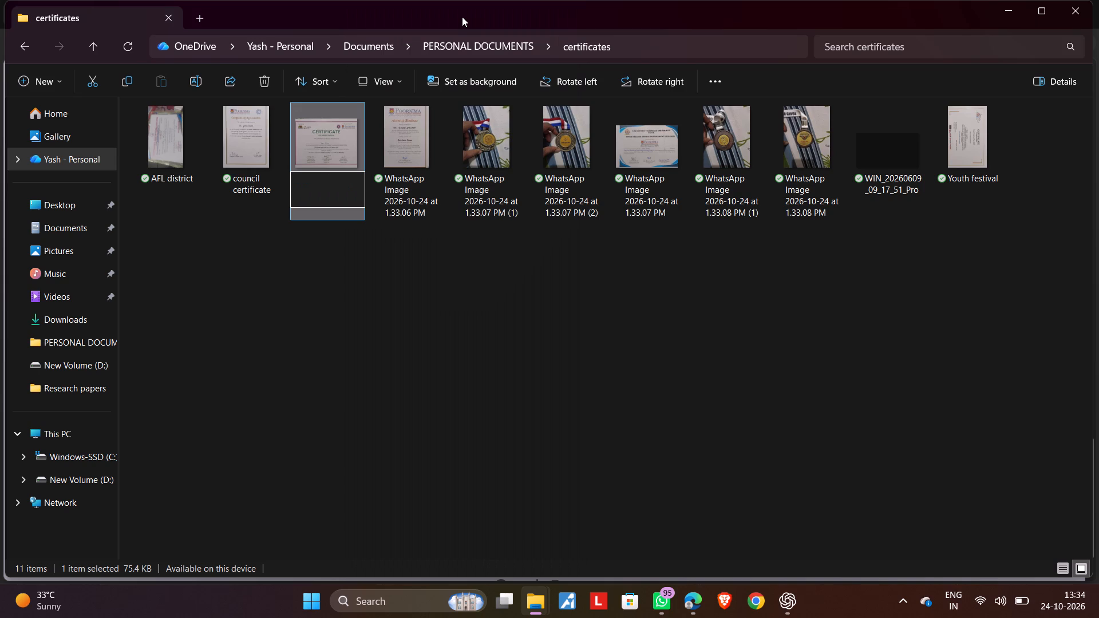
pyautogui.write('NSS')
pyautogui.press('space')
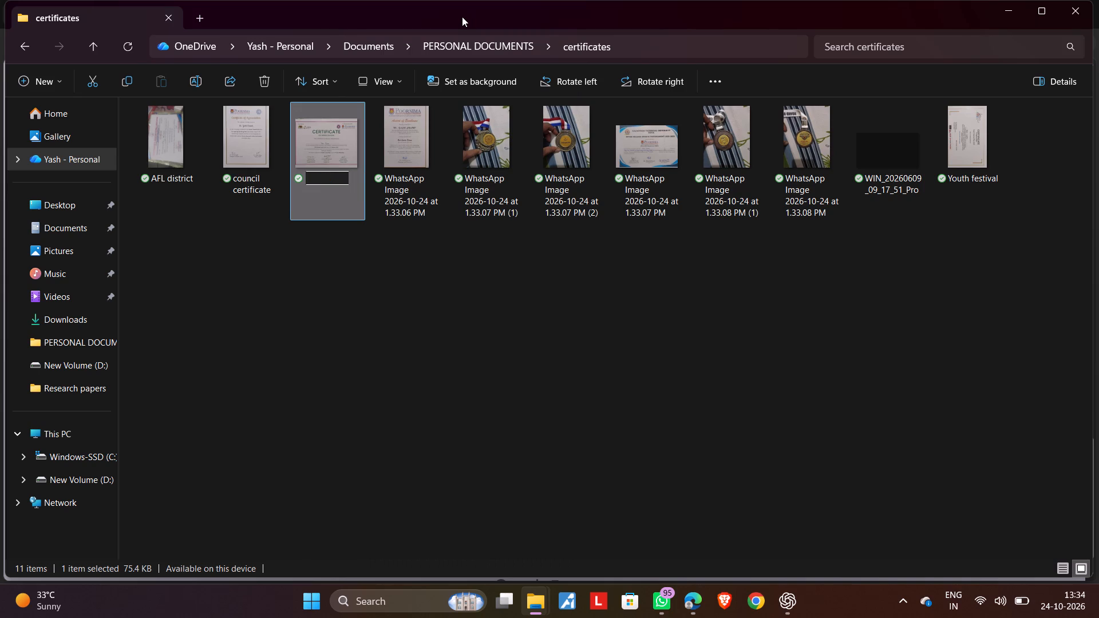
# Finish renaming the selected certificate image as "NSS certificate".
pyautogui.write('certifiv')
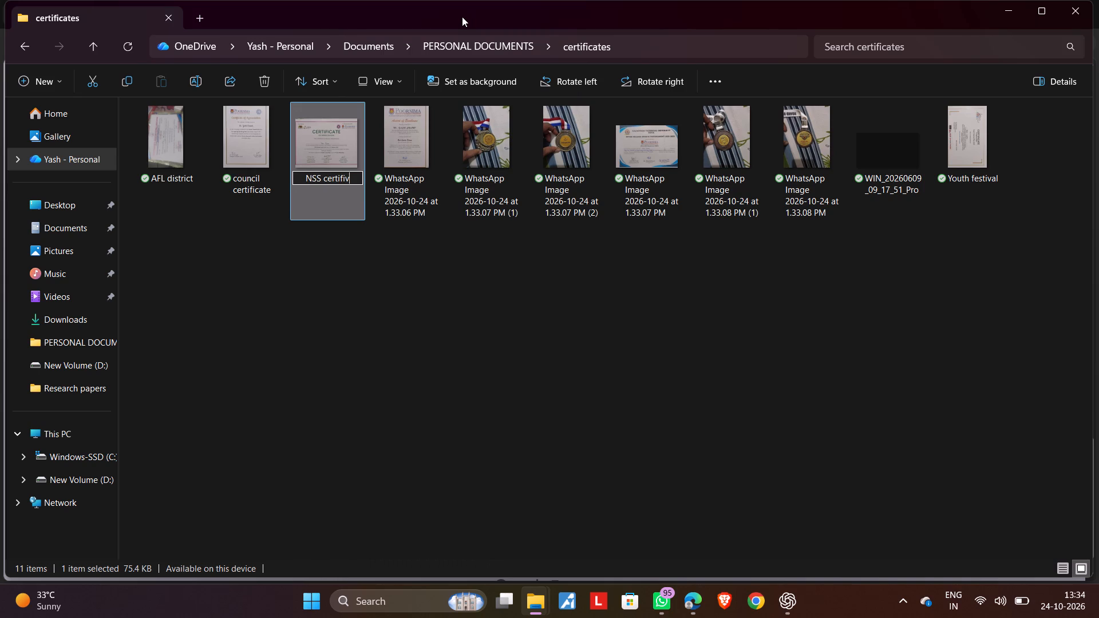
pyautogui.press('BackSpace')
pyautogui.write('cate')
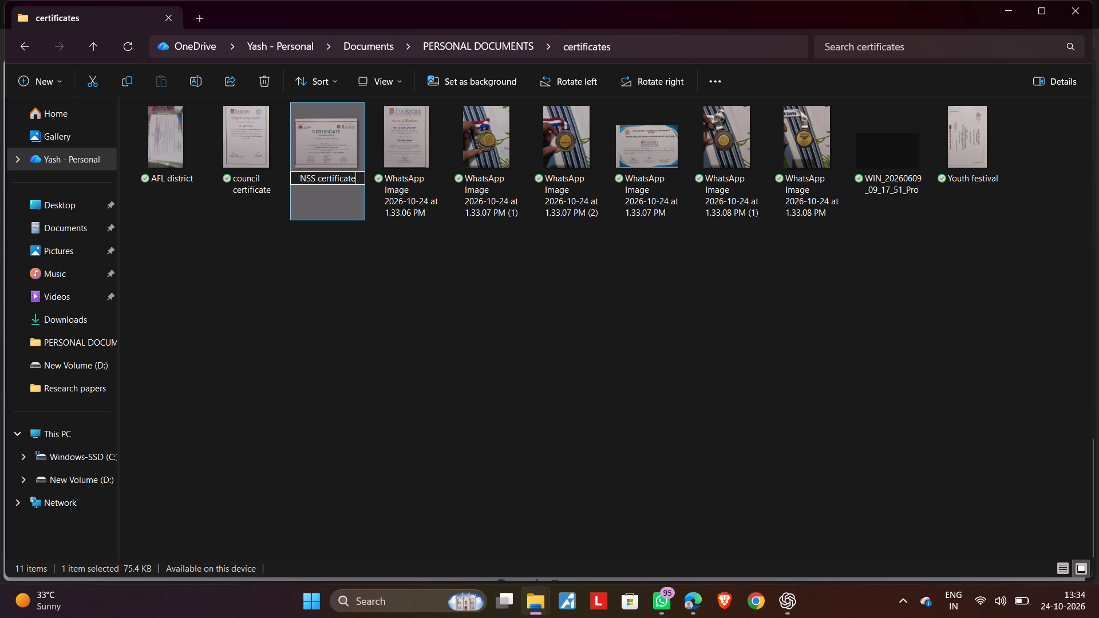
pyautogui.click(414, 207)
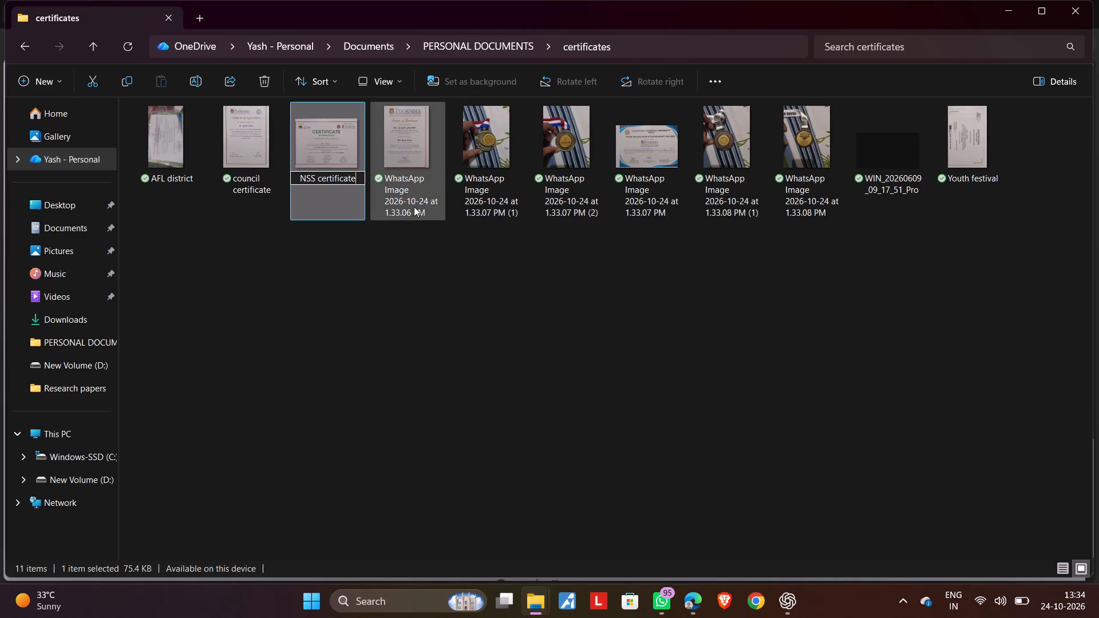
# Rename the certificate image "WhatsApp Image 2026-10-24 at 1.33.06 PM" as "best sports person".
pyautogui.rightClick(414, 207)
pyautogui.click(497, 35)
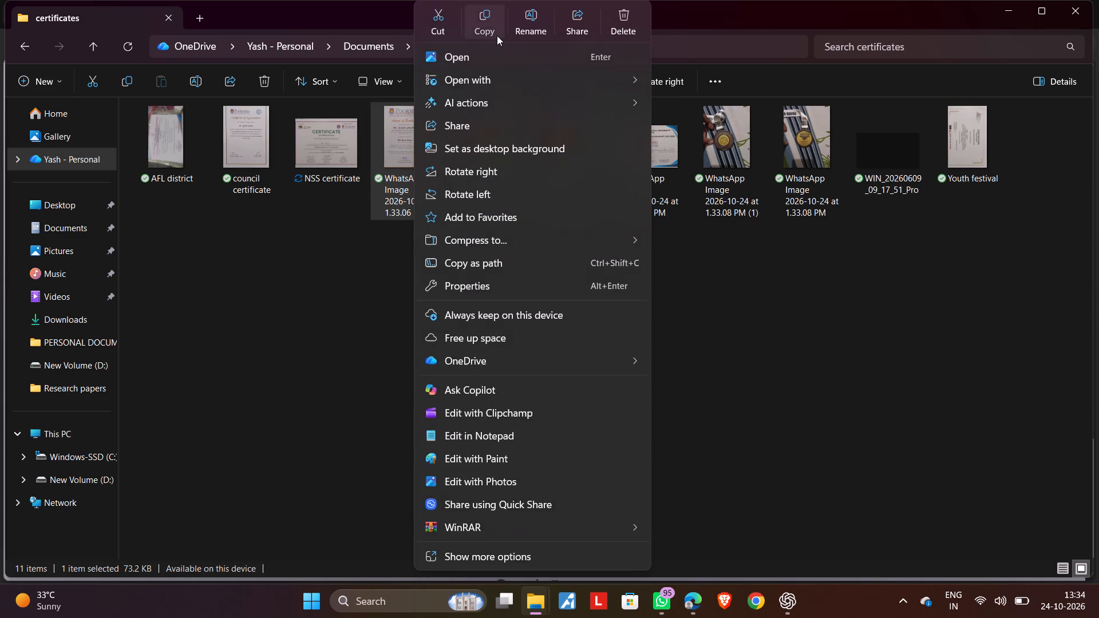
pyautogui.rightClick(427, 203)
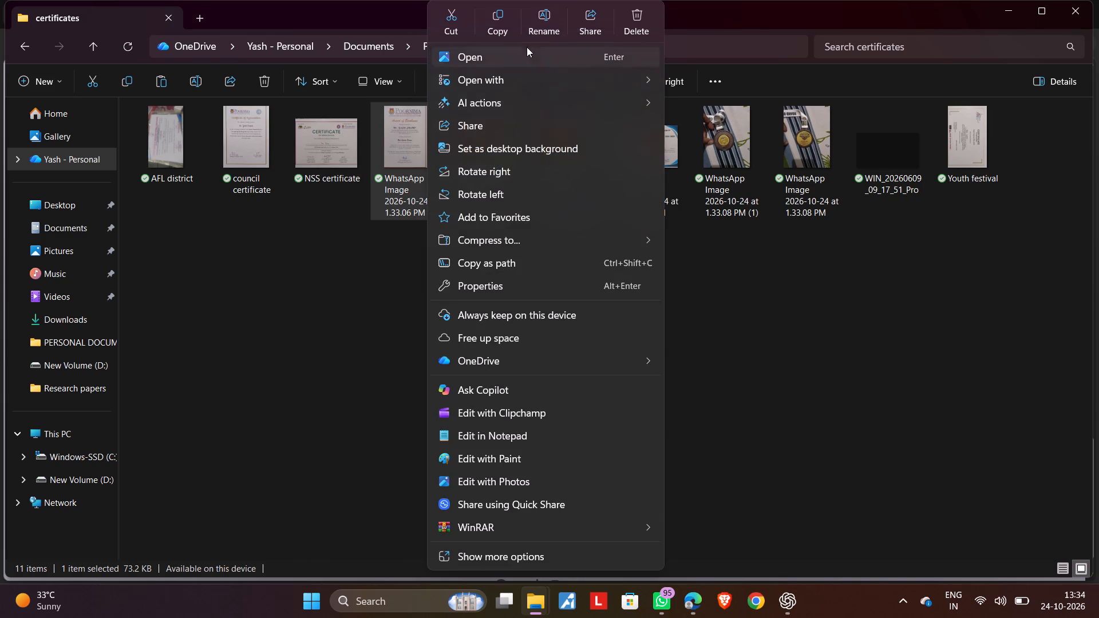
pyautogui.click(536, 30)
pyautogui.press('BackSpace')
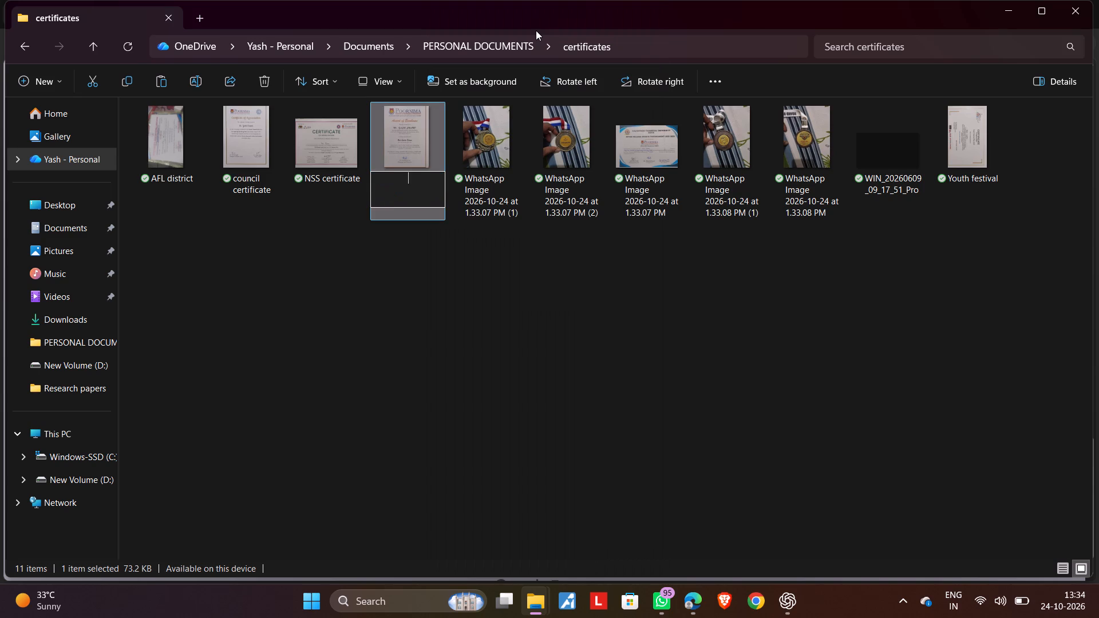
pyautogui.write('best sports person')
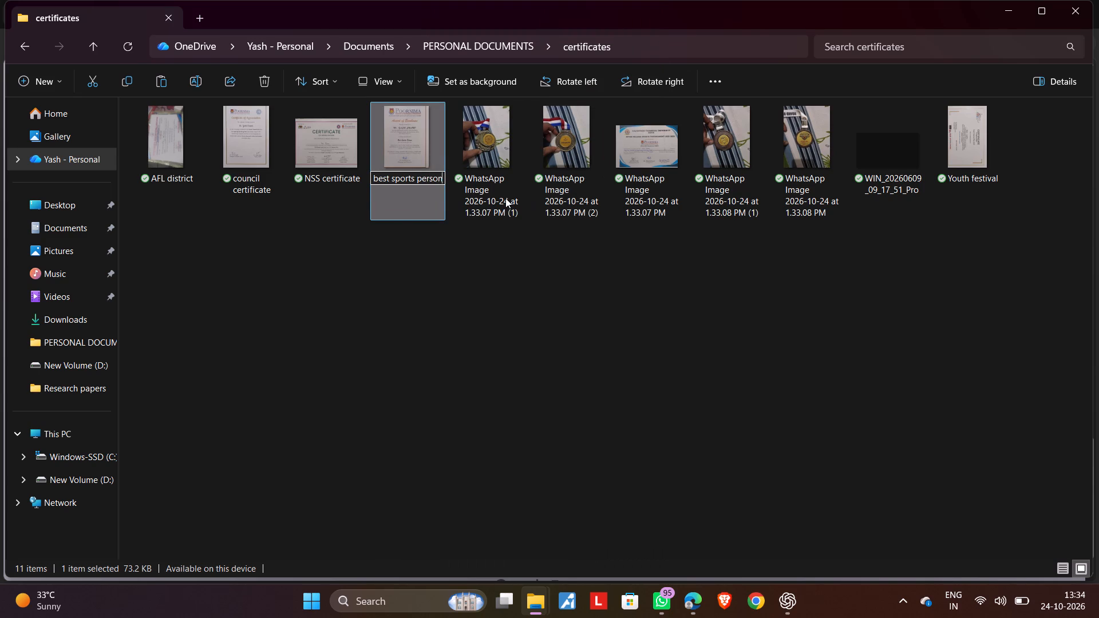
# Rename the medal photo "WhatsApp Image 2026-10-24 at 1.33.07 PM (1)" as "IIT varchas".
pyautogui.rightClick(505, 198)
pyautogui.click(620, 24)
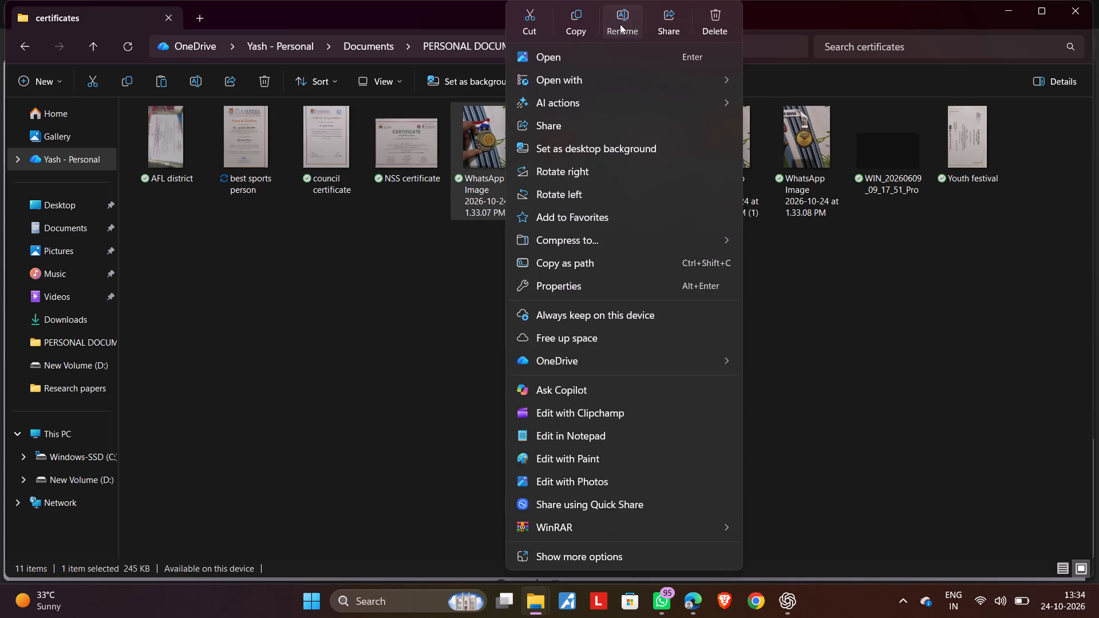
pyautogui.press('BackSpace')
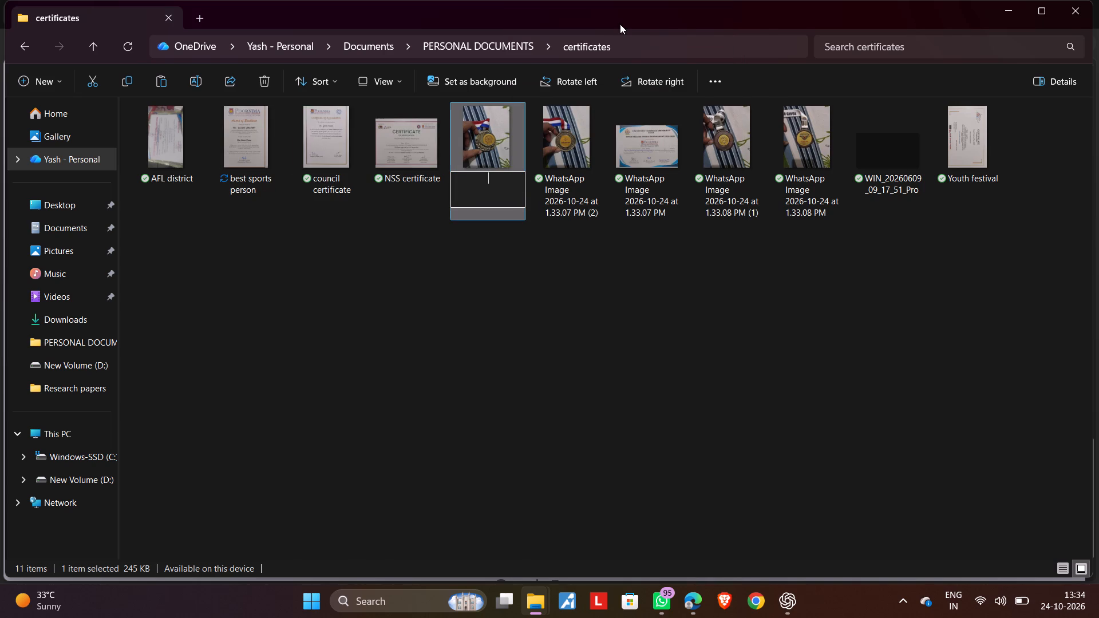
pyautogui.write('IIT')
pyautogui.press('space')
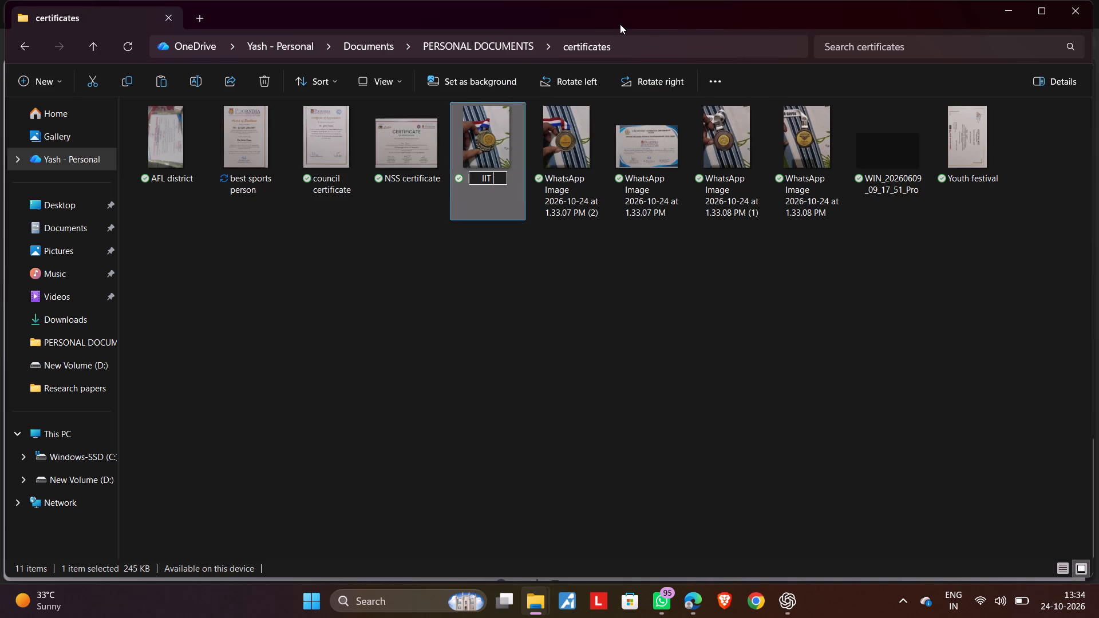
pyautogui.write('vatrchas')
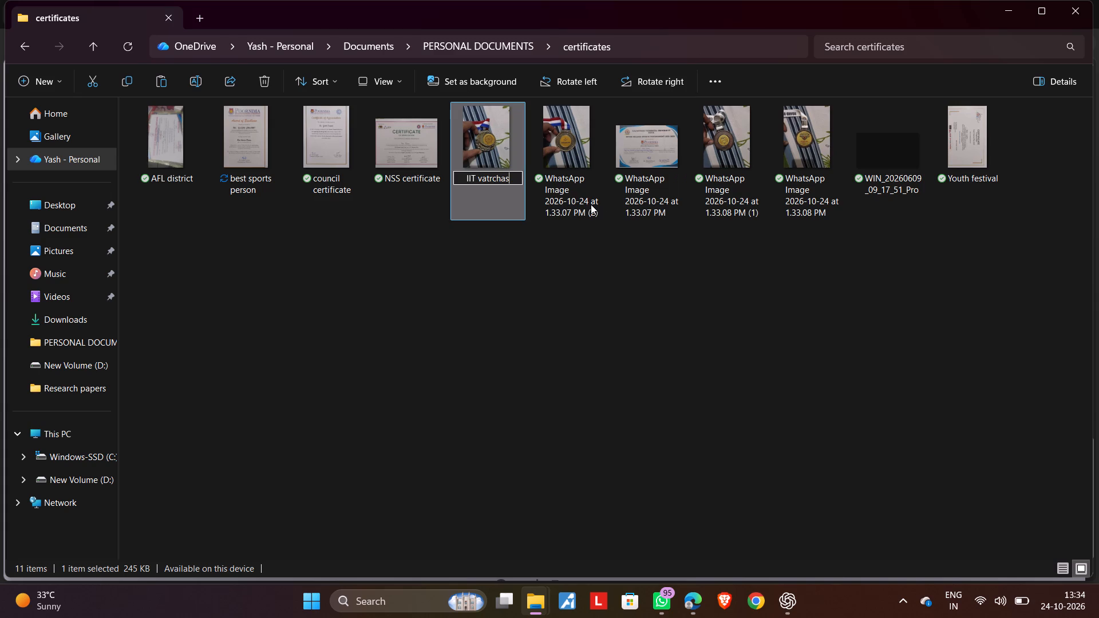
# Rename the 1.33.07 PM WhatsApp medal photo next to "IIT vatrchas" as "varchas".
pyautogui.rightClick(591, 204)
pyautogui.click(711, 5)
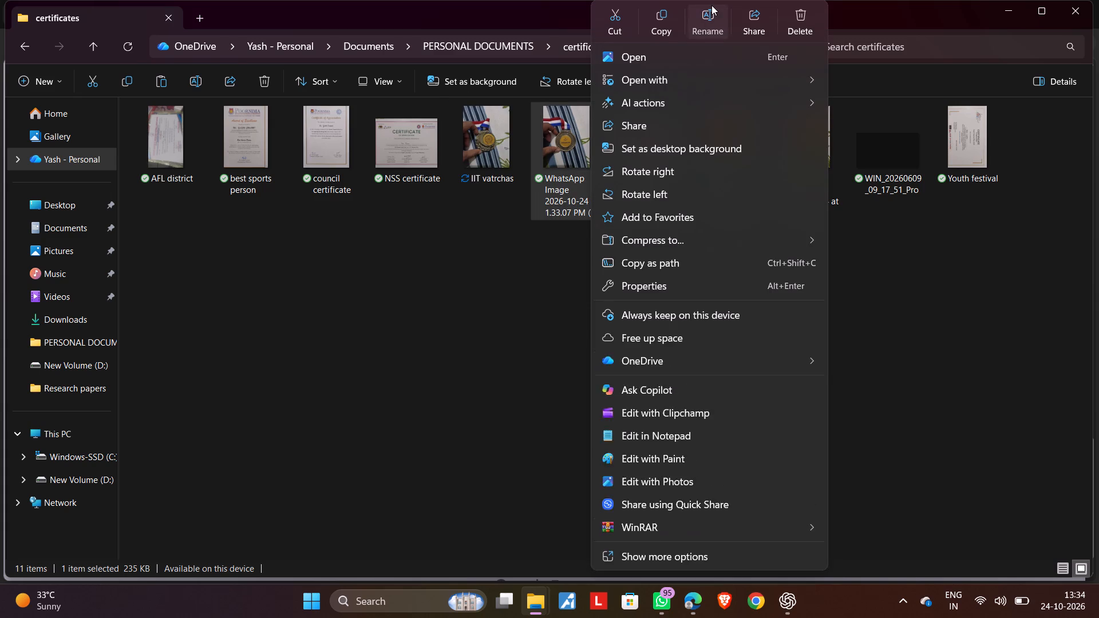
pyautogui.press('BackSpace')
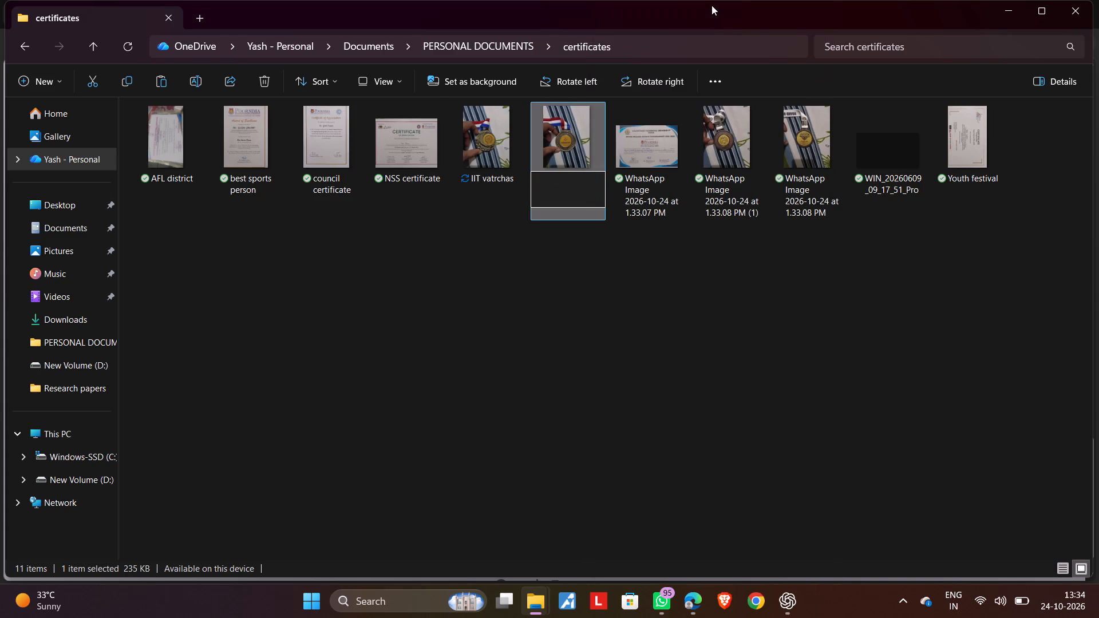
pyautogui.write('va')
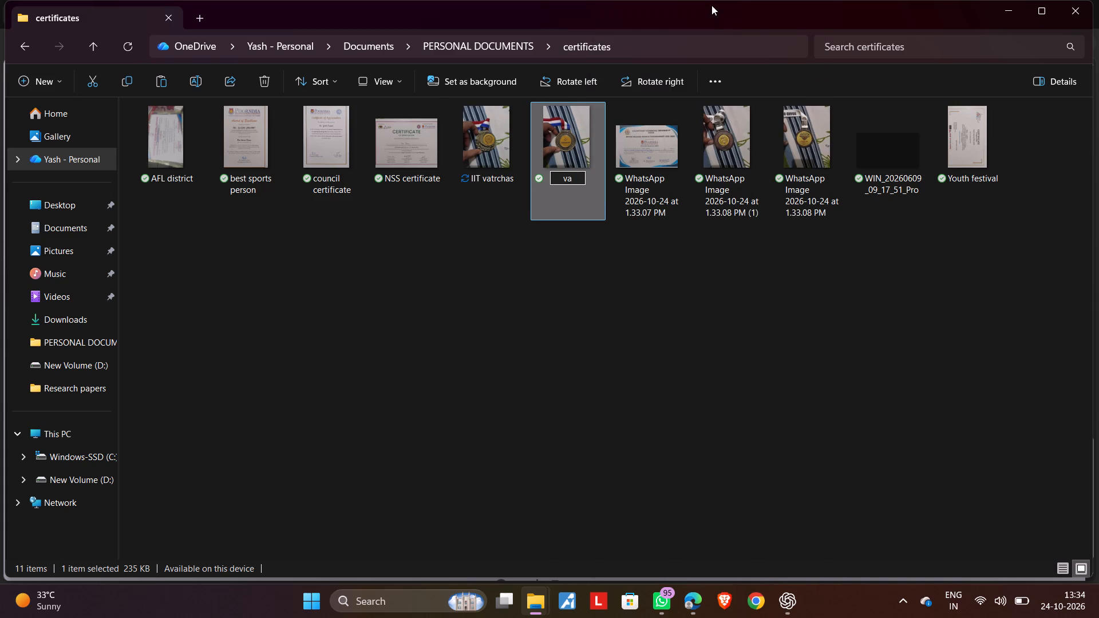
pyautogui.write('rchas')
# Correct the misspelled medal photo name "IIT vatrchas" to "IIT varchas".
pyautogui.rightClick(498, 167)
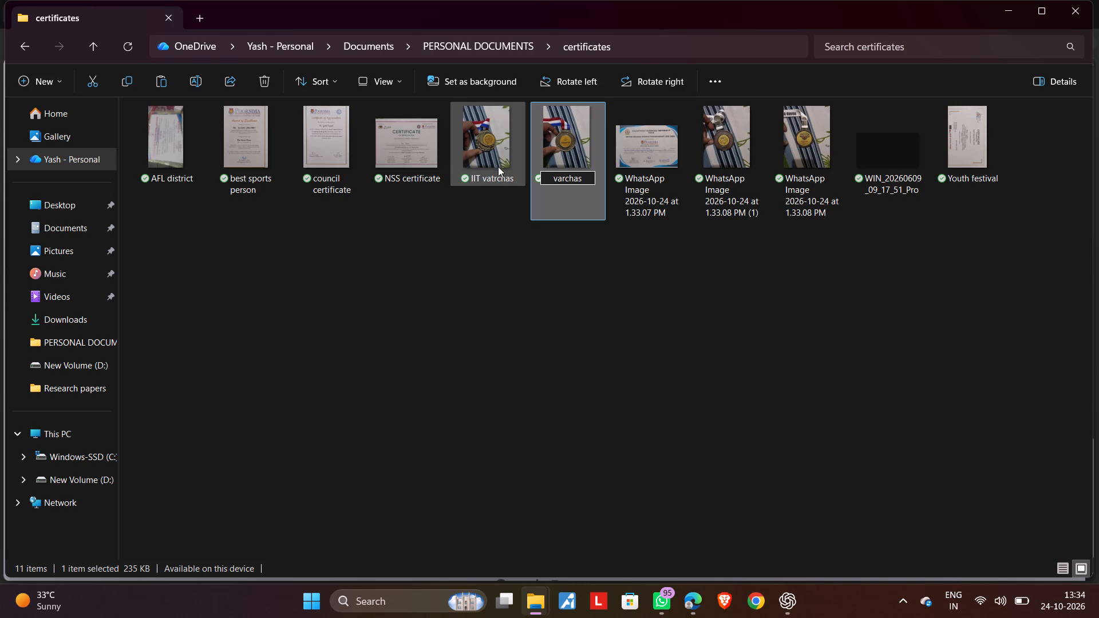
pyautogui.click(608, 26)
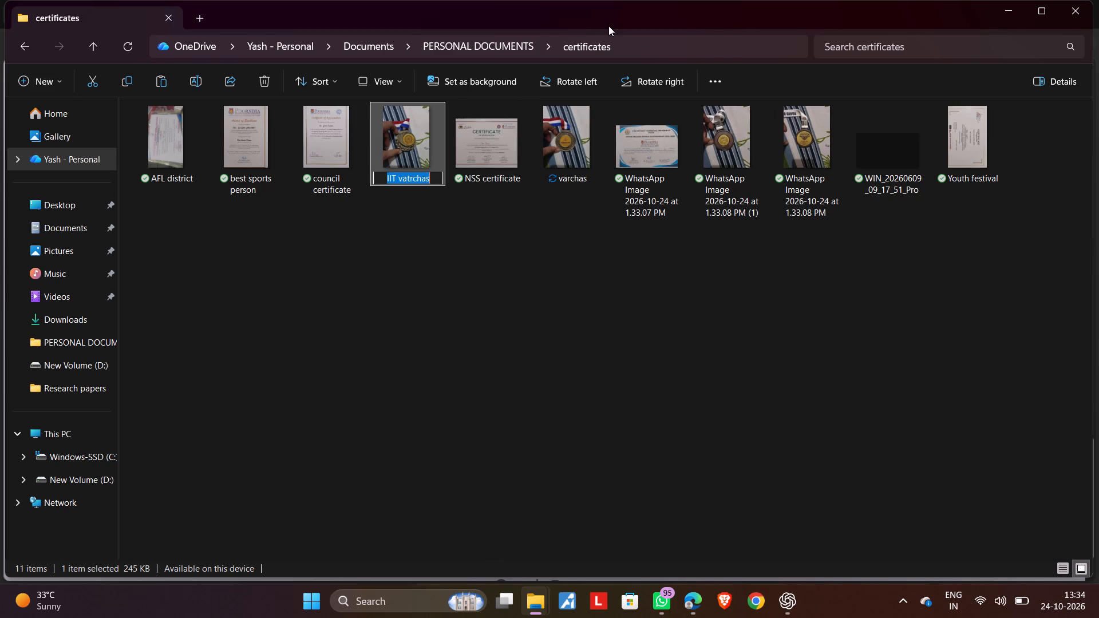
pyautogui.press('Left')
pyautogui.press('Left')
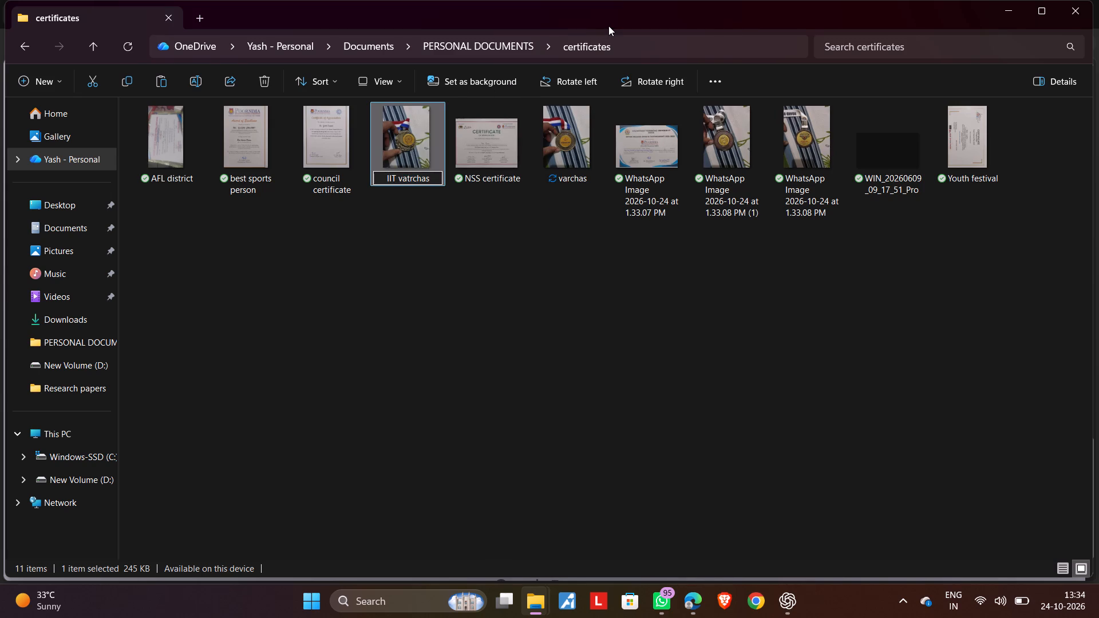
pyautogui.press('Right')
pyautogui.press('Right')
pyautogui.press('Right')
pyautogui.press('Right')
pyautogui.press('Right')
pyautogui.press('Right')
pyautogui.press('Right')
pyautogui.press('BackSpace')
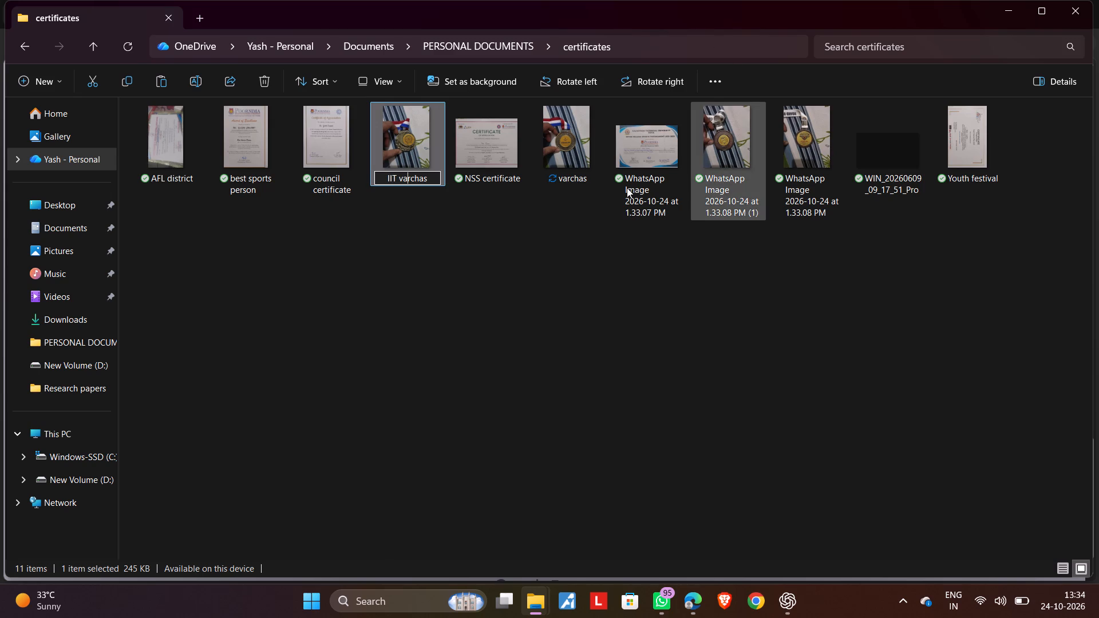
# Rename the certificate image "WhatsApp Image 2026-10-24 at 1.33.07 PM" as "throw ball runner up".
pyautogui.rightClick(627, 188)
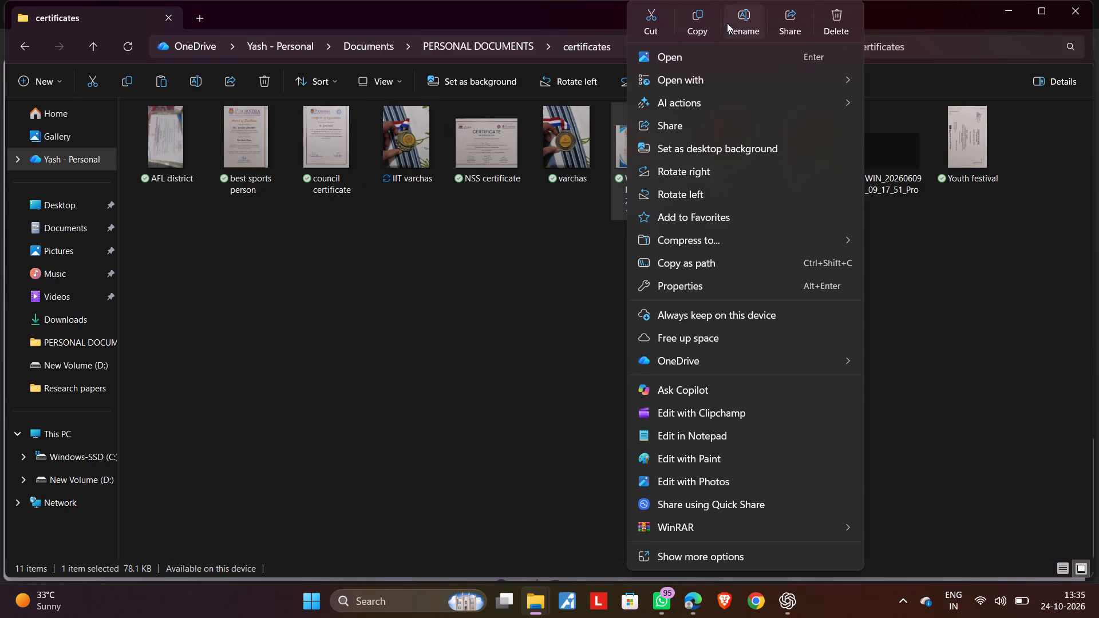
pyautogui.click(728, 23)
pyautogui.press('BackSpace')
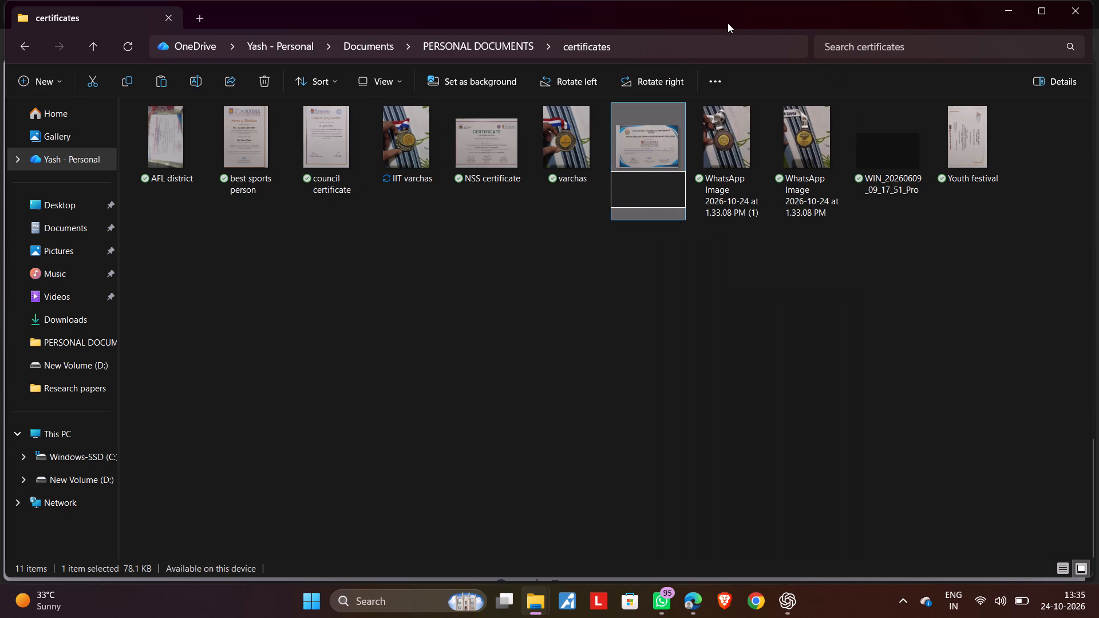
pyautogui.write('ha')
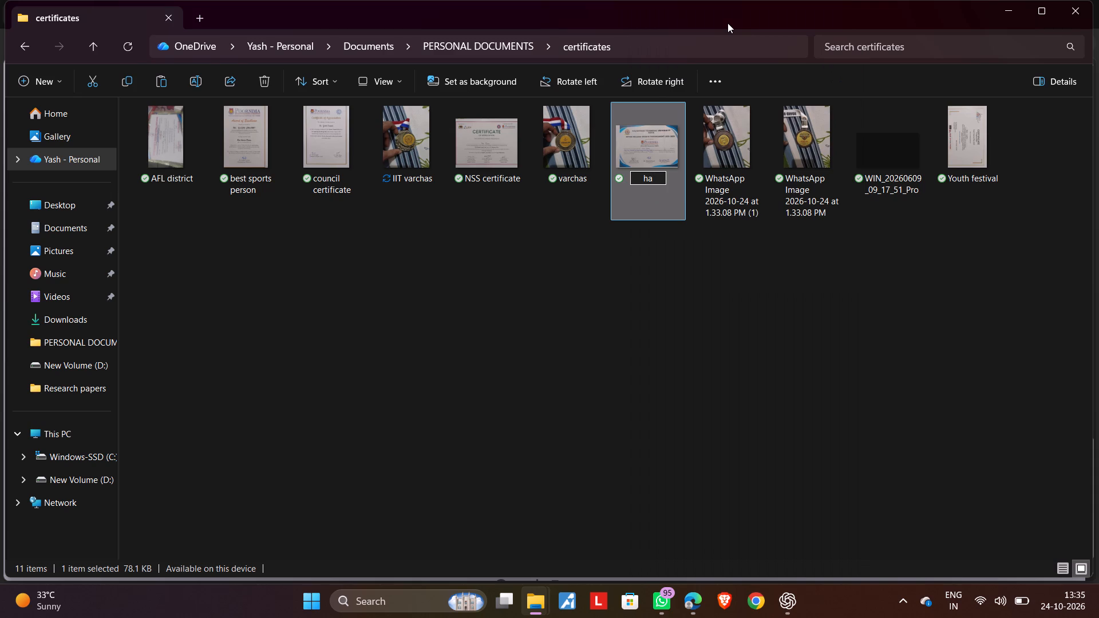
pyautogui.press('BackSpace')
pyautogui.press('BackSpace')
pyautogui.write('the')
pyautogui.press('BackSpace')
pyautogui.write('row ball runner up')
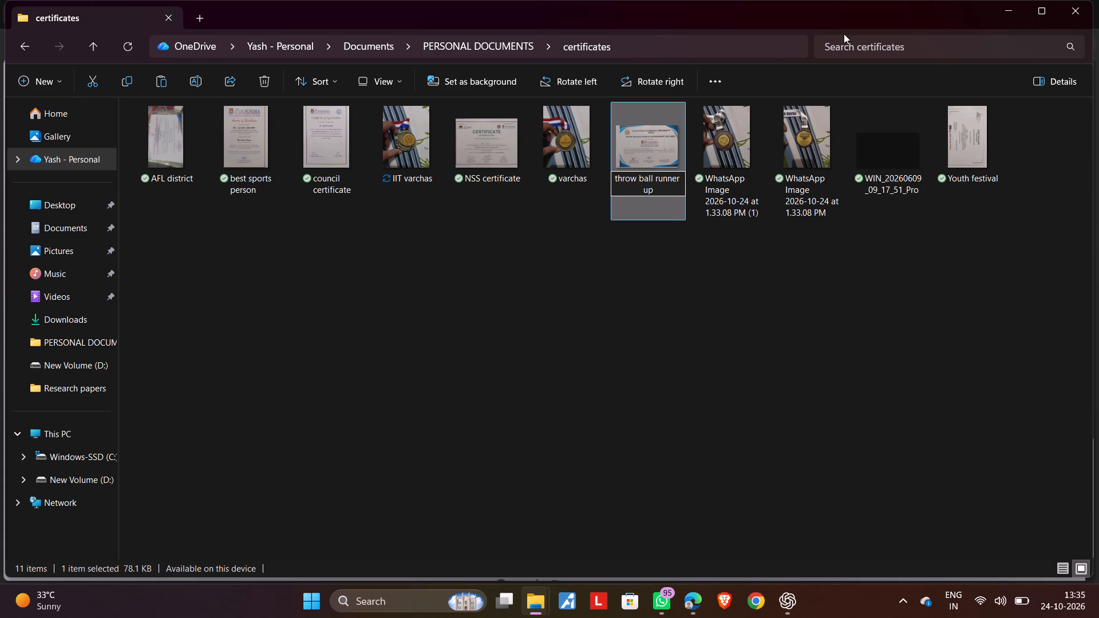
# Finish renaming the blue-bordered certificate image as "throw ball runner up".
pyautogui.click(761, 190)
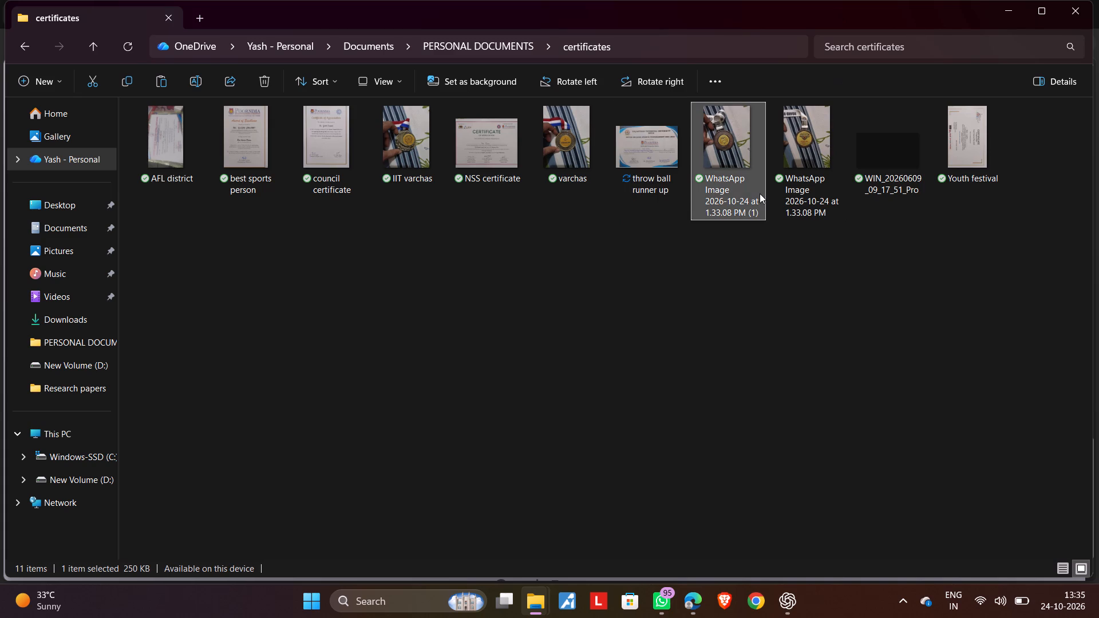
# Rename the medal photo "WhatsApp Image 2026-10-24 at 1.33.08 PM (1)" as "National medal".
pyautogui.rightClick(760, 193)
pyautogui.click(871, 30)
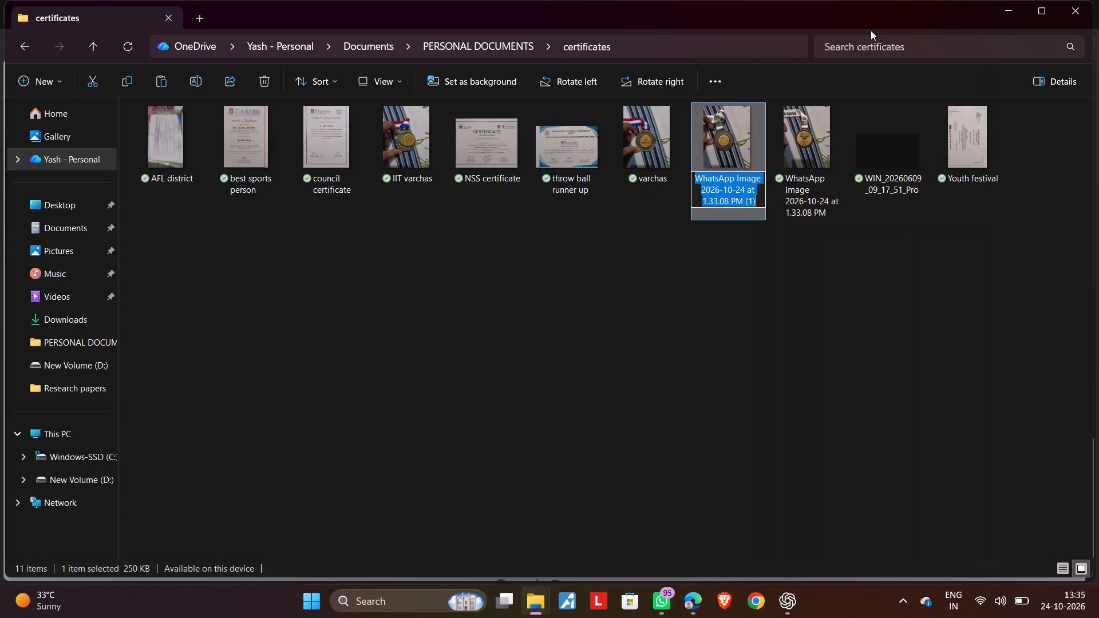
pyautogui.press('BackSpace')
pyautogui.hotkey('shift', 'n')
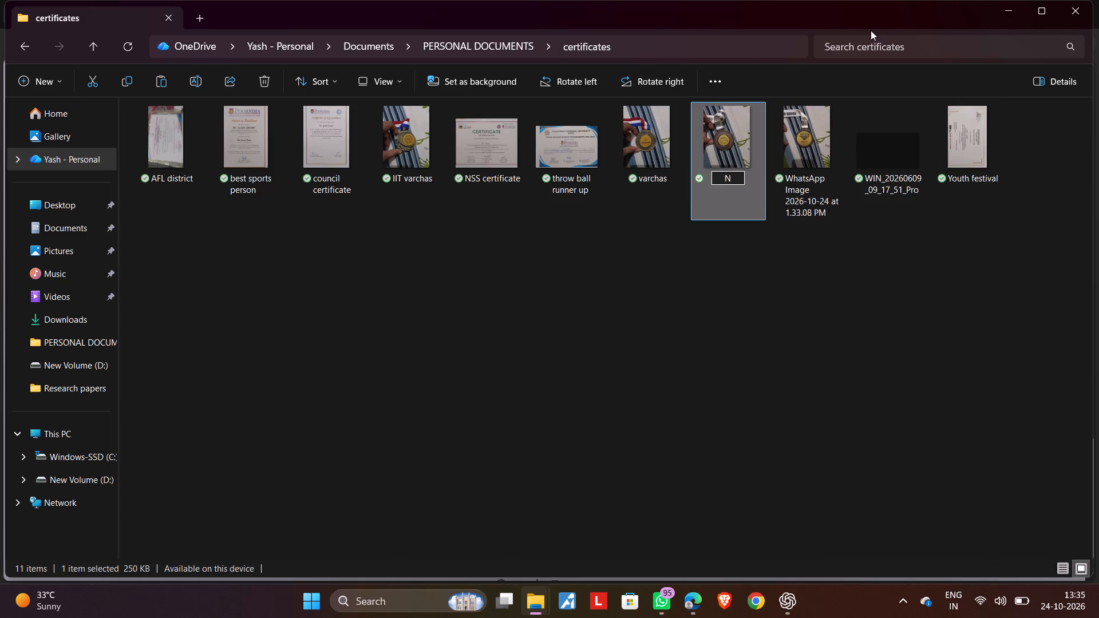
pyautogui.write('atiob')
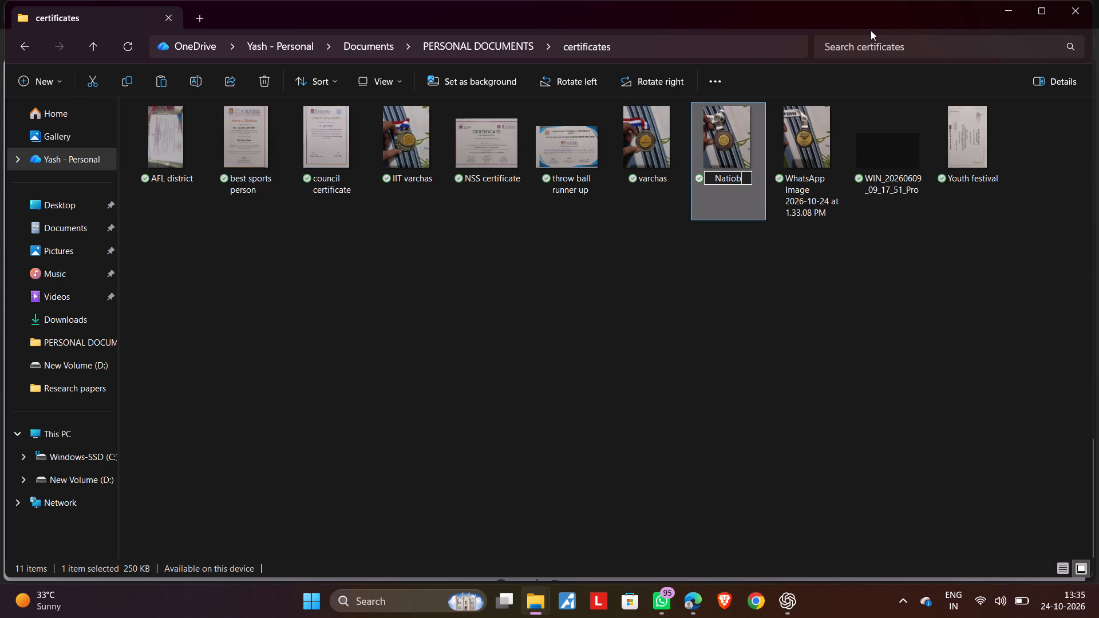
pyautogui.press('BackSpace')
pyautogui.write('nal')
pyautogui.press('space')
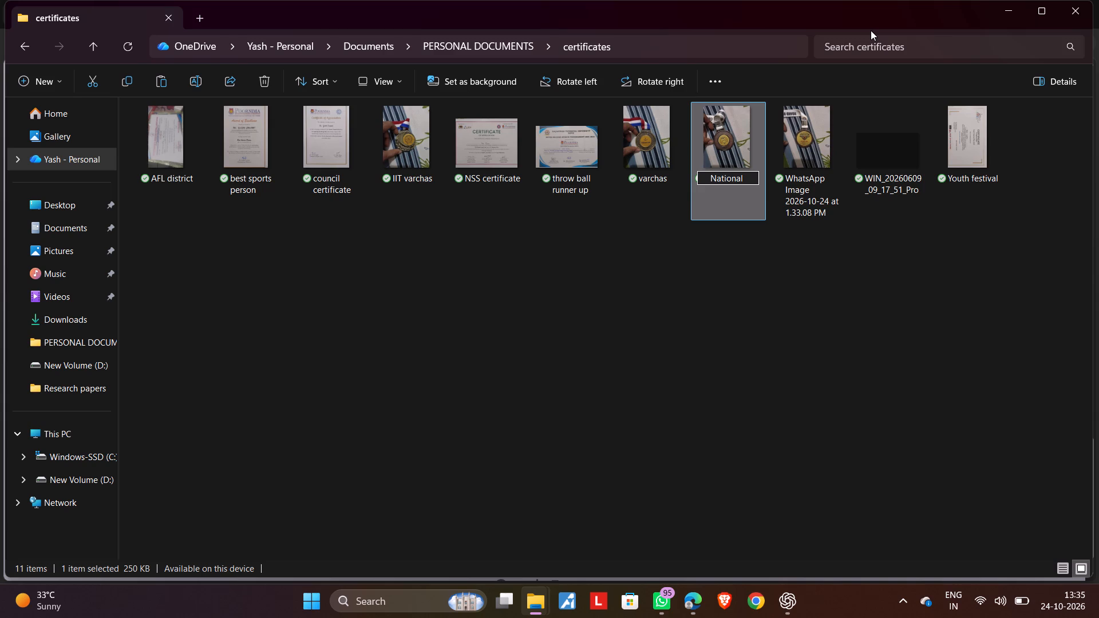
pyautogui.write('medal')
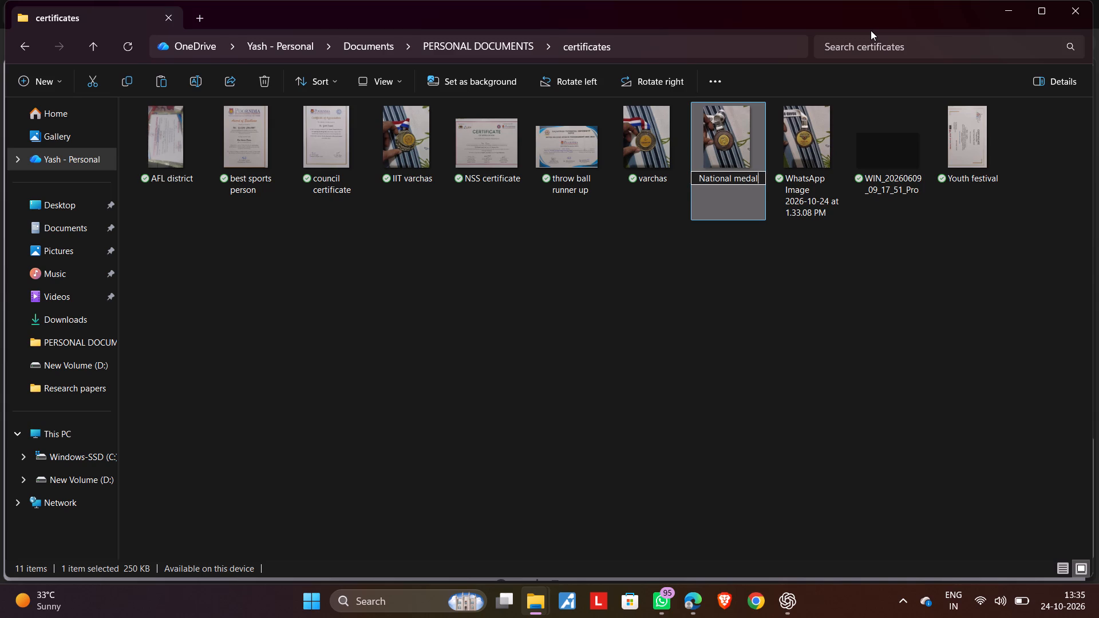
# Rename the medal photo "WhatsApp Image 2026-10-24 at 1.33.08 PM" as "national bronze".
pyautogui.rightClick(824, 195)
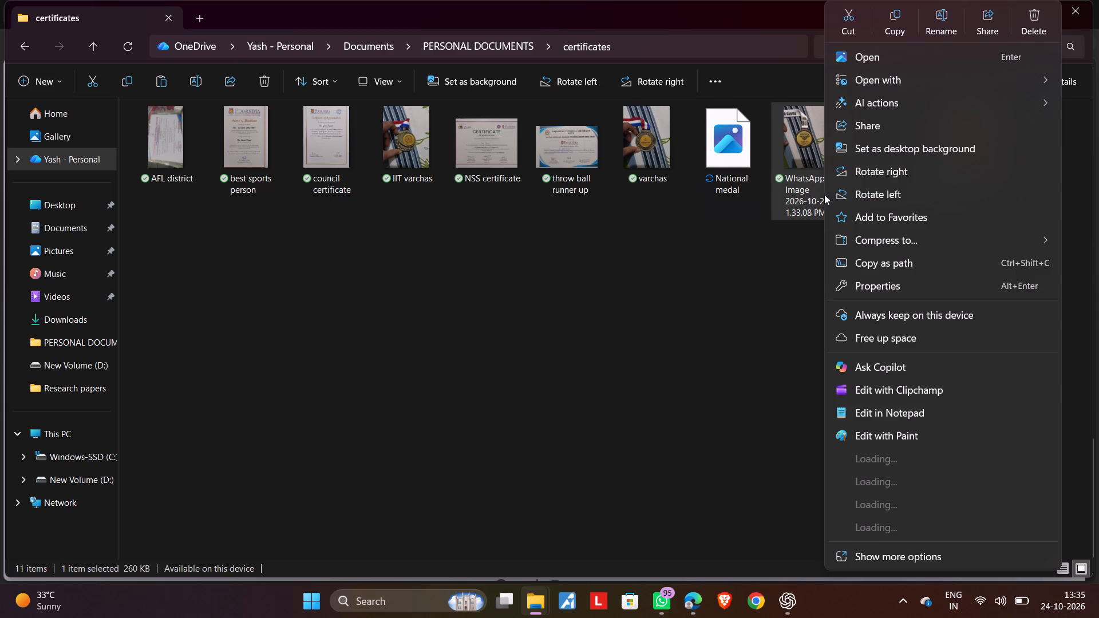
pyautogui.click(950, 13)
pyautogui.press('BackSpace')
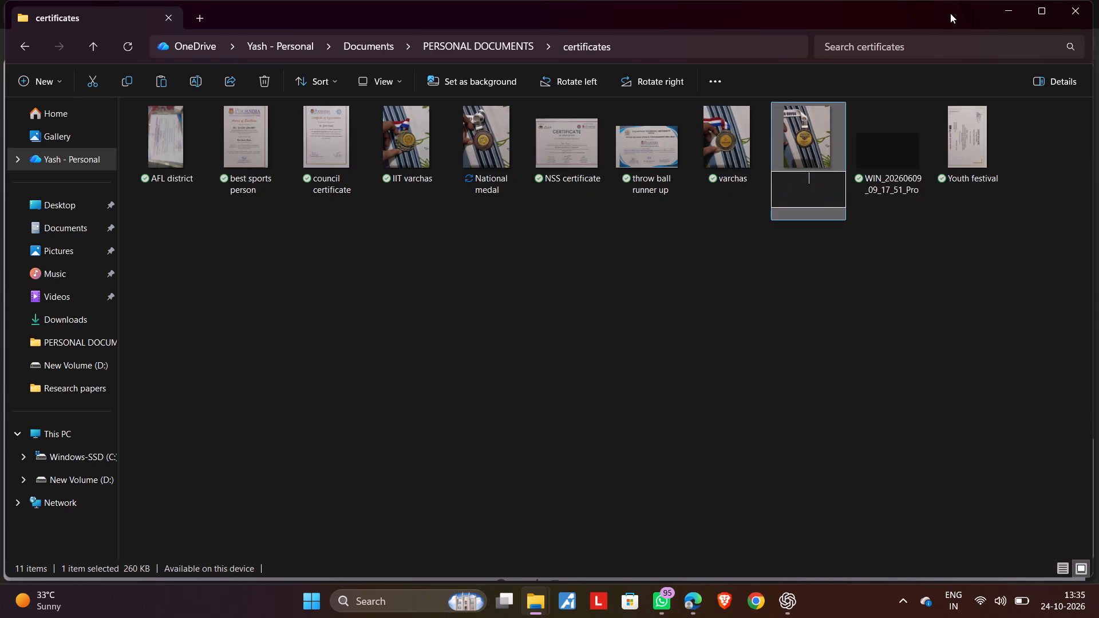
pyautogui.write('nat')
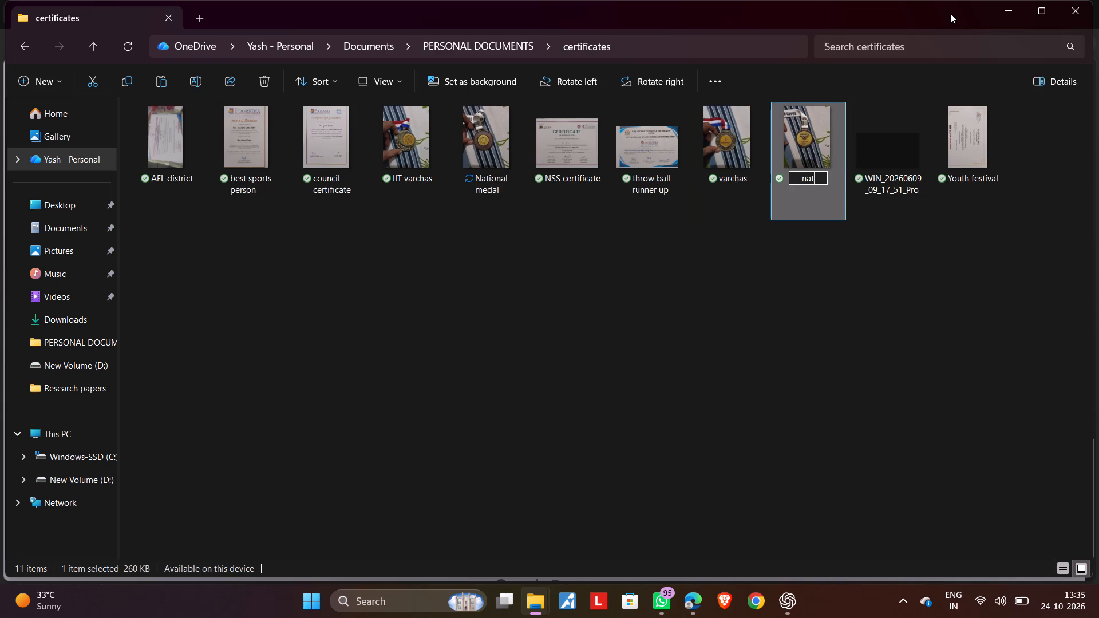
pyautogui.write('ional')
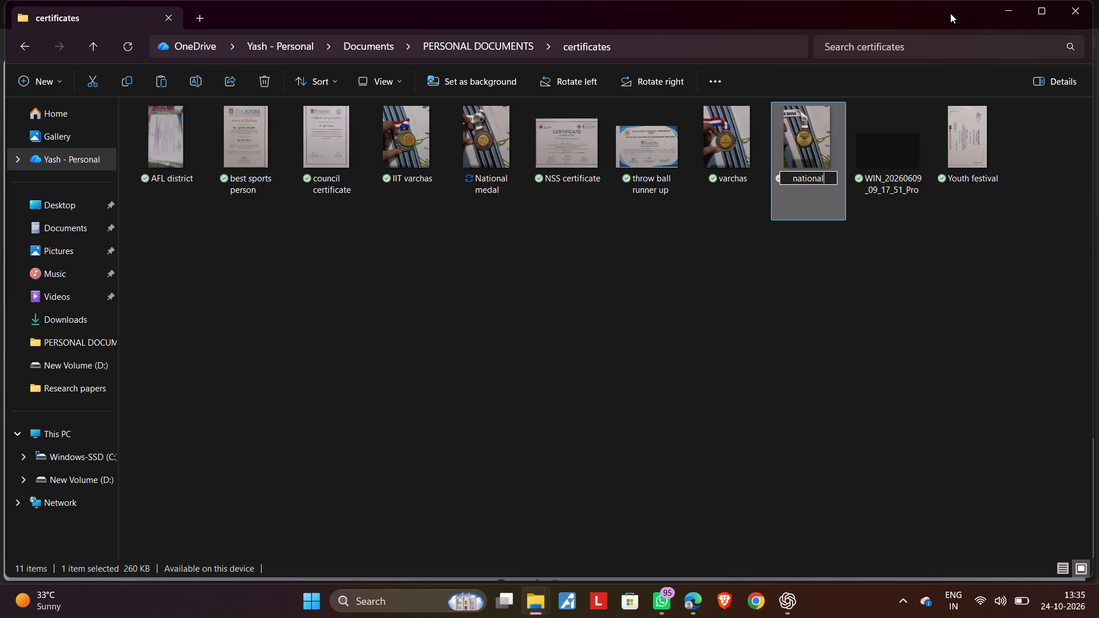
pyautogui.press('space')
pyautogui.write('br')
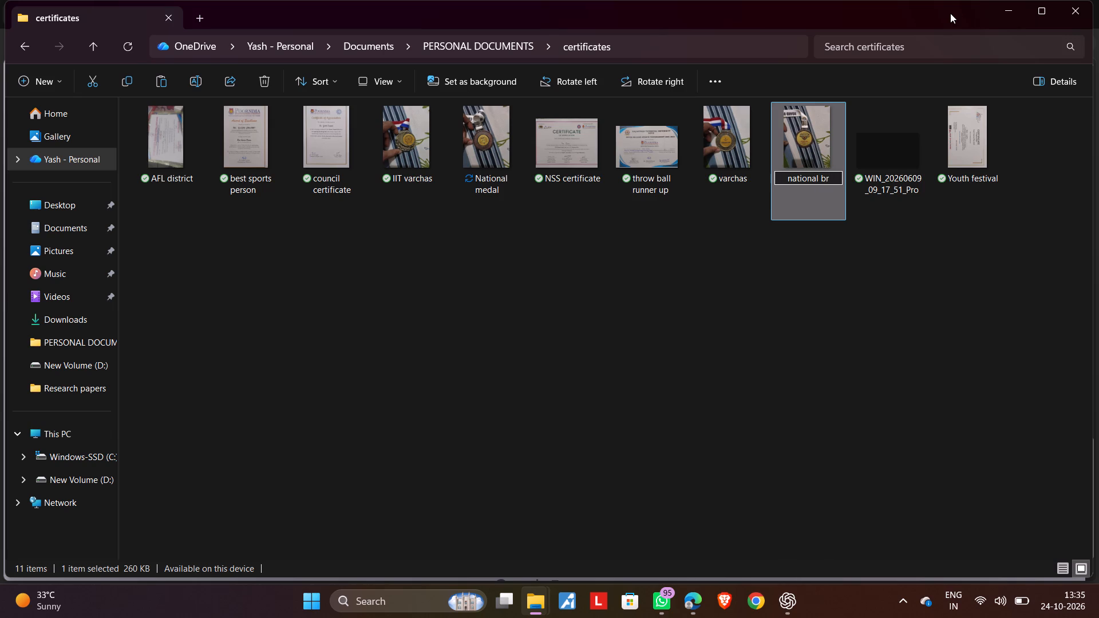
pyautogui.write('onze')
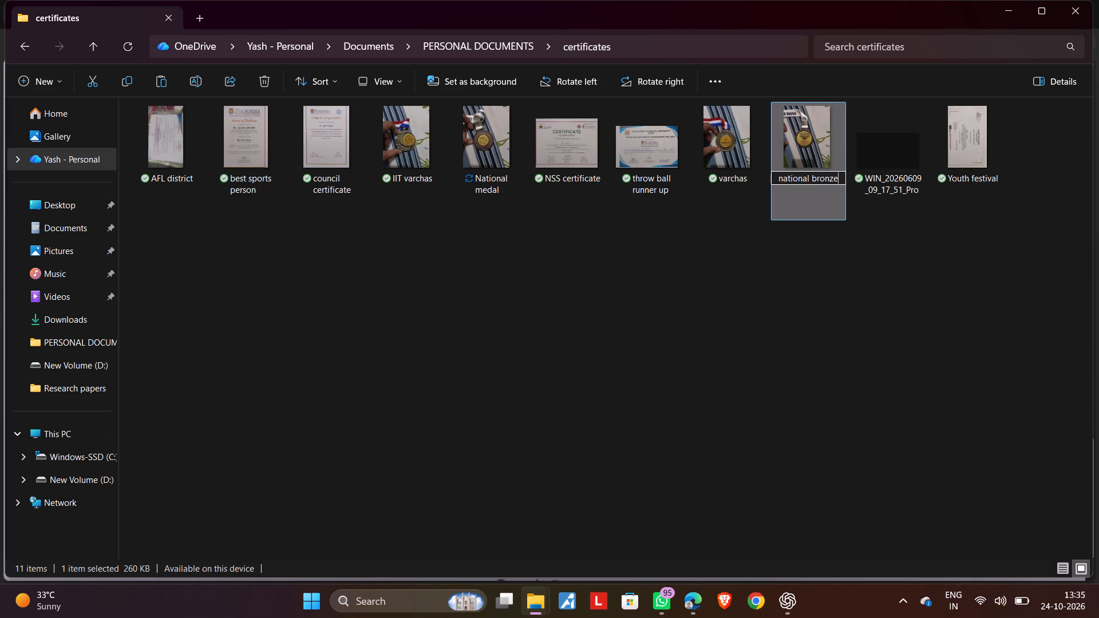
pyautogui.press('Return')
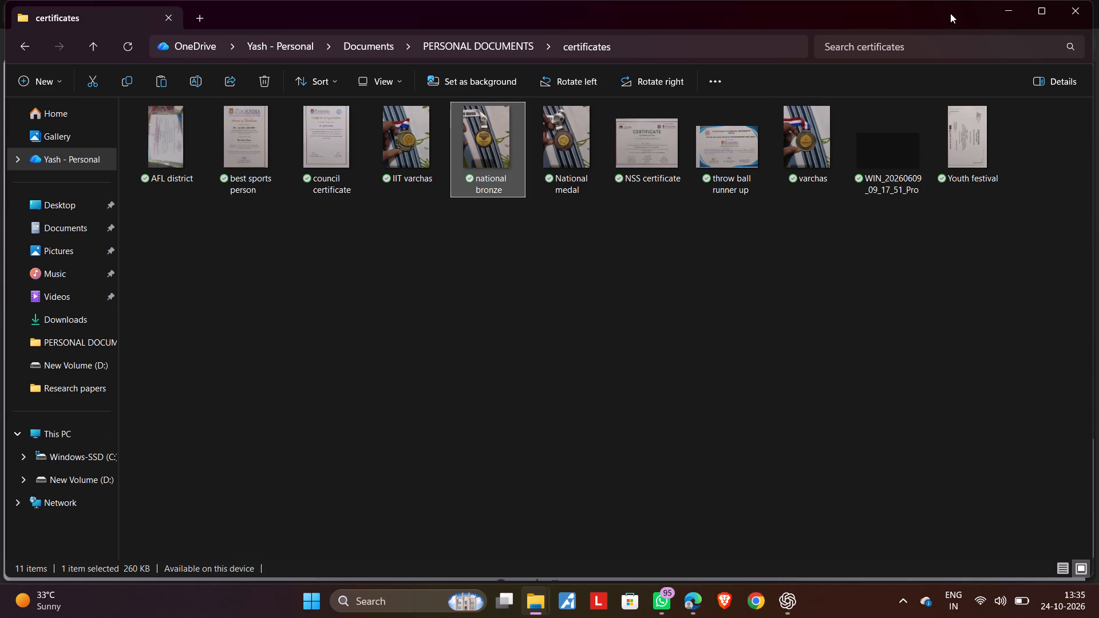
# Switch to the Edge browser showing the form's non-academic achievement certificates upload question for 2025–26.
pyautogui.click(690, 603)
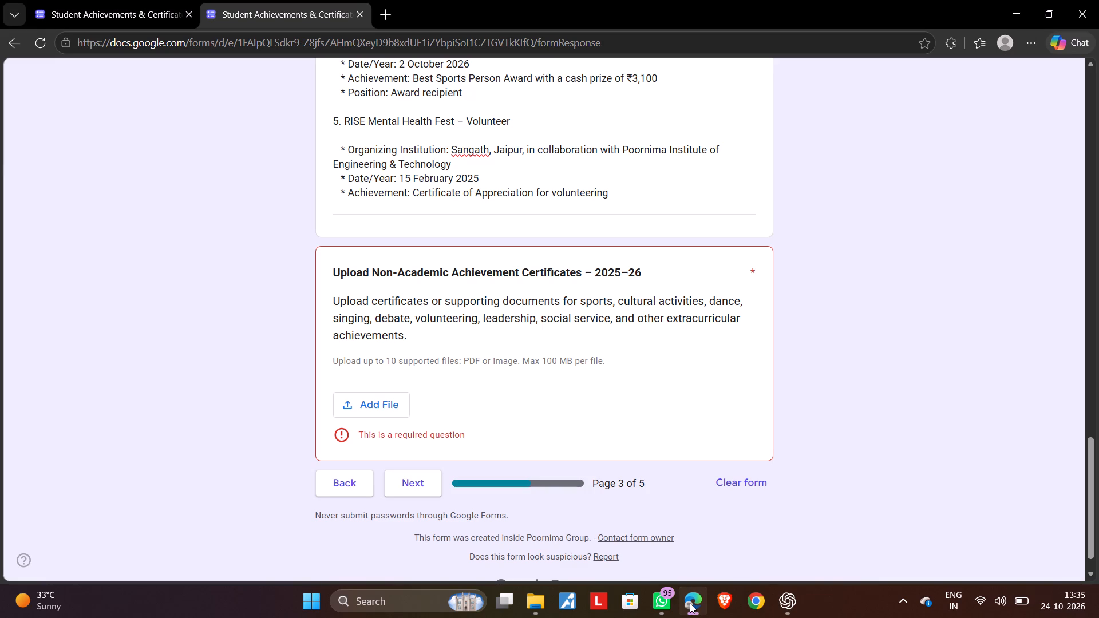
# In the question 17 answer, delete "; represented the Jammu and Kashmir team." from the National Flag Football Championship position, leaving "Third Place".
pyautogui.scroll(6, 526, 367)
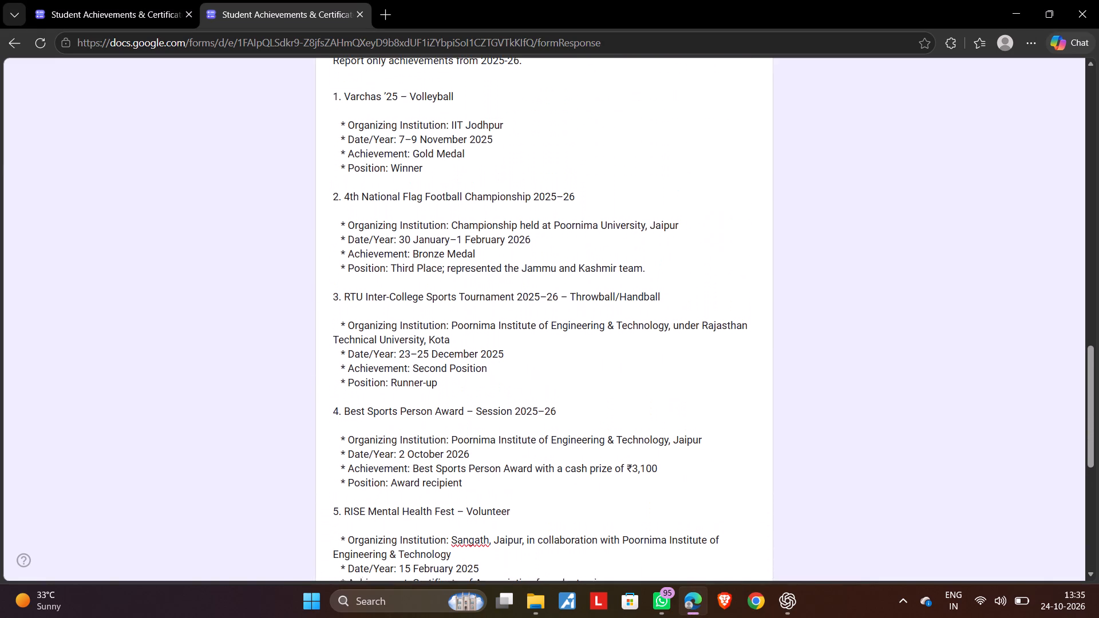
pyautogui.scroll(1, 526, 367)
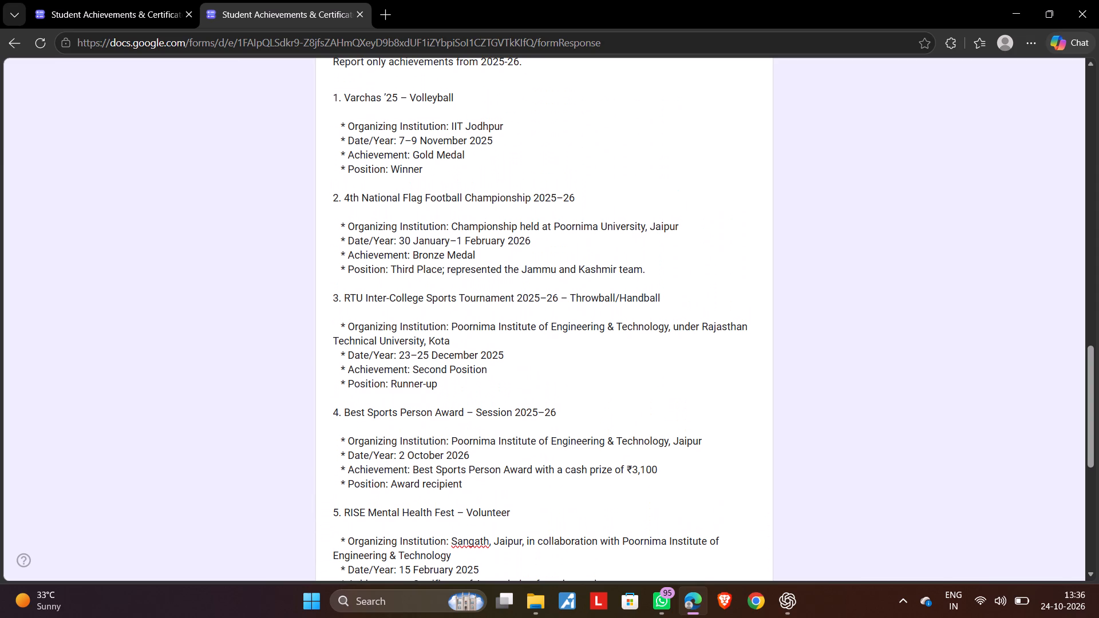
pyautogui.click(643, 275)
pyautogui.press('Right')
pyautogui.press('BackSpace')
pyautogui.press('BackSpace')
pyautogui.press('BackSpace')
pyautogui.press('BackSpace')
pyautogui.press('BackSpace')
pyautogui.press('BackSpace')
pyautogui.press('BackSpace')
pyautogui.press('BackSpace')
pyautogui.press('BackSpace')
pyautogui.press('BackSpace')
pyautogui.press('BackSpace')
pyautogui.press('BackSpace')
pyautogui.press('BackSpace')
pyautogui.press('BackSpace')
pyautogui.press('BackSpace')
pyautogui.press('BackSpace')
pyautogui.press('BackSpace')
pyautogui.press('BackSpace')
pyautogui.press('BackSpace')
pyautogui.press('BackSpace')
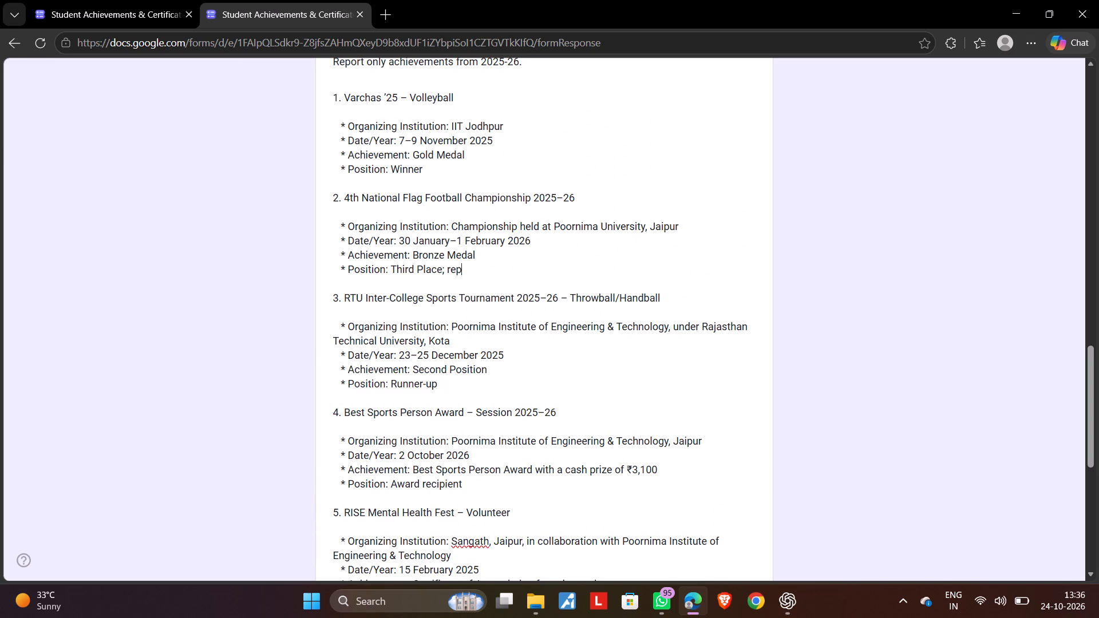
pyautogui.press('BackSpace')
pyautogui.press('BackSpace')
pyautogui.press('BackSpace')
pyautogui.press('BackSpace')
pyautogui.press('BackSpace')
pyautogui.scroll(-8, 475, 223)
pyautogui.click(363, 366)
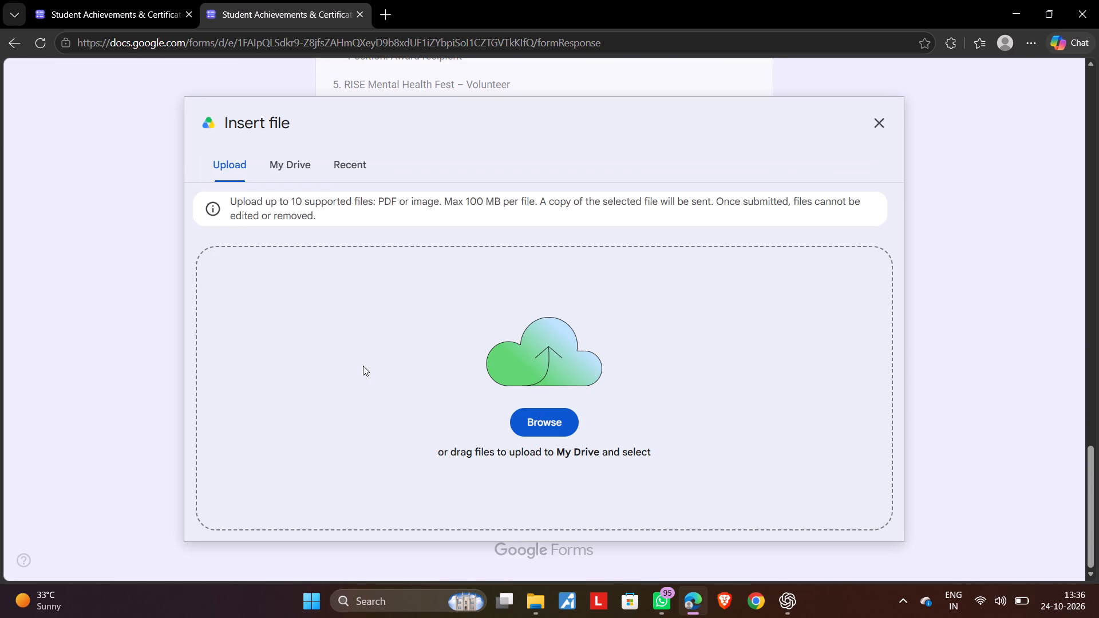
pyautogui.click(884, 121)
# Review the five achievement entries in the question 17 answer against the question's instructions.
pyautogui.scroll(1, 618, 185)
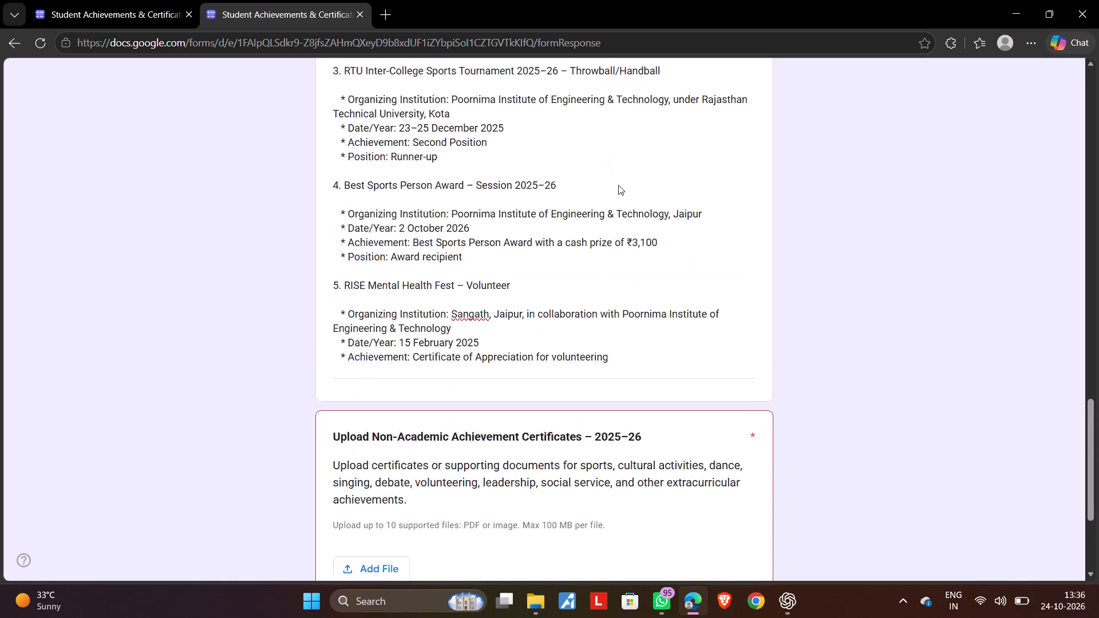
pyautogui.scroll(4, 618, 185)
pyautogui.scroll(-1, 618, 185)
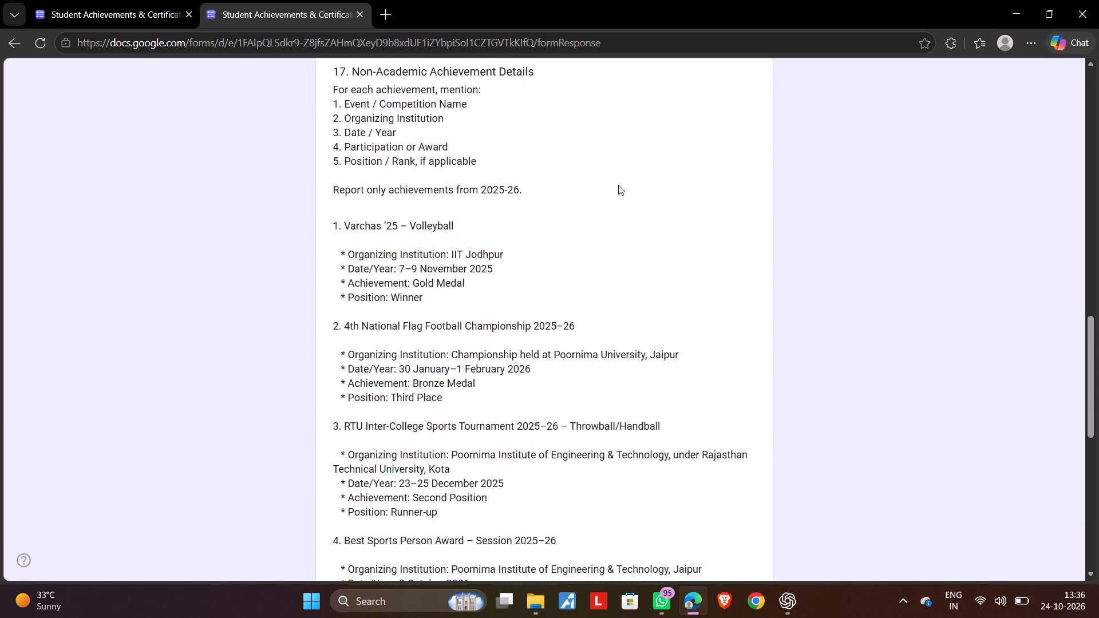
pyautogui.scroll(-2, 618, 185)
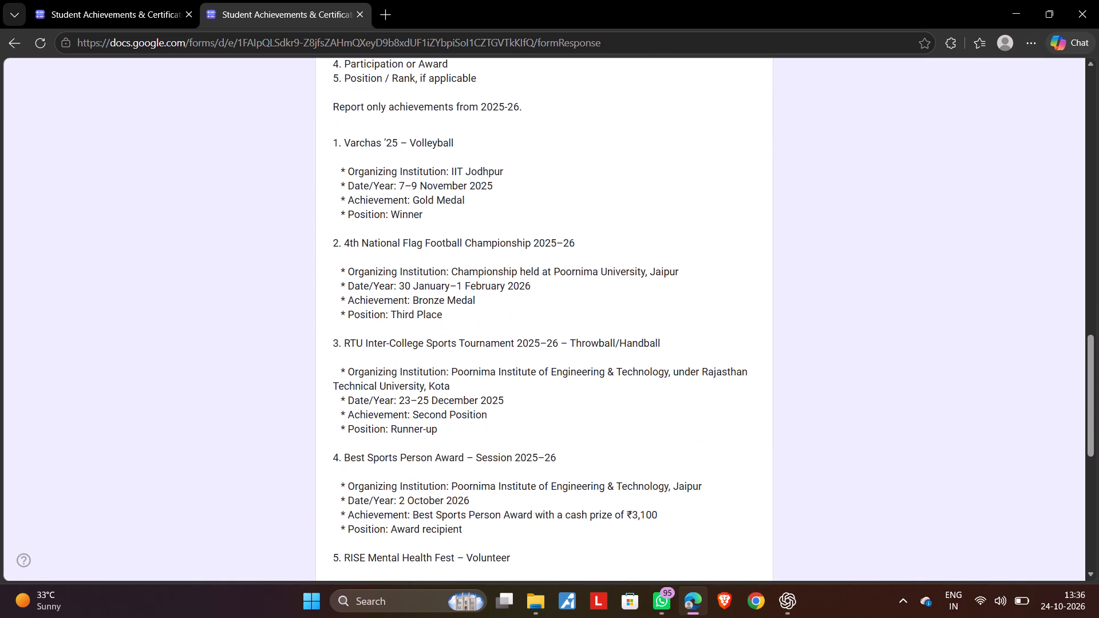
pyautogui.scroll(-4, 618, 185)
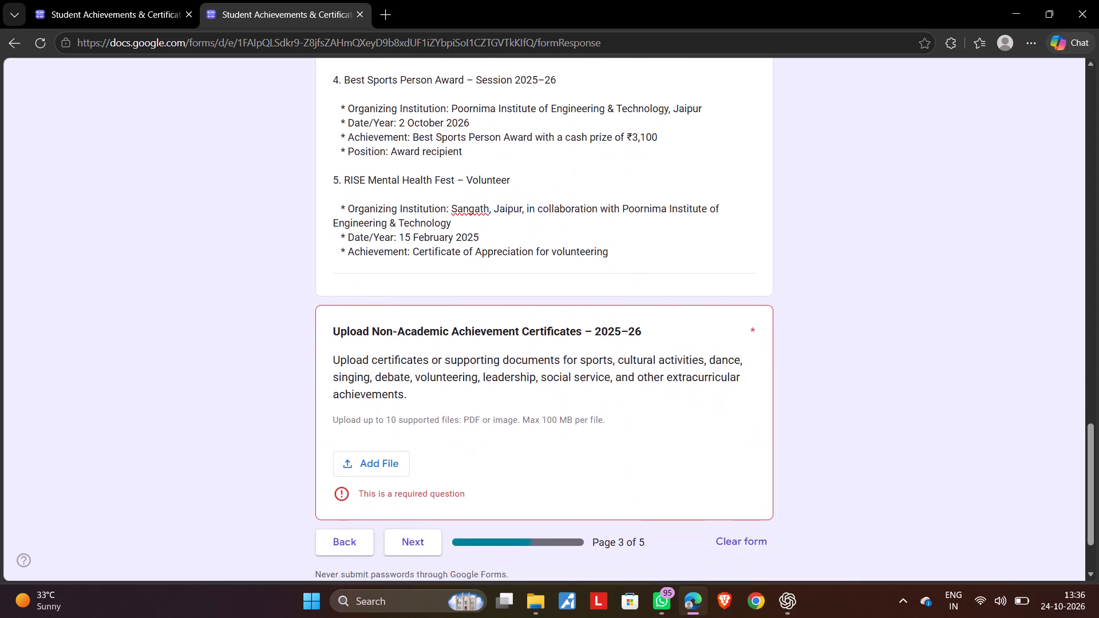
# Upload IIT varchas, varchas, national bronze, National medal, throw ball runner up, best sports person and NSS certificate as the non-academic achievement certificates.
pyautogui.scroll(-1, 618, 185)
pyautogui.click(370, 379)
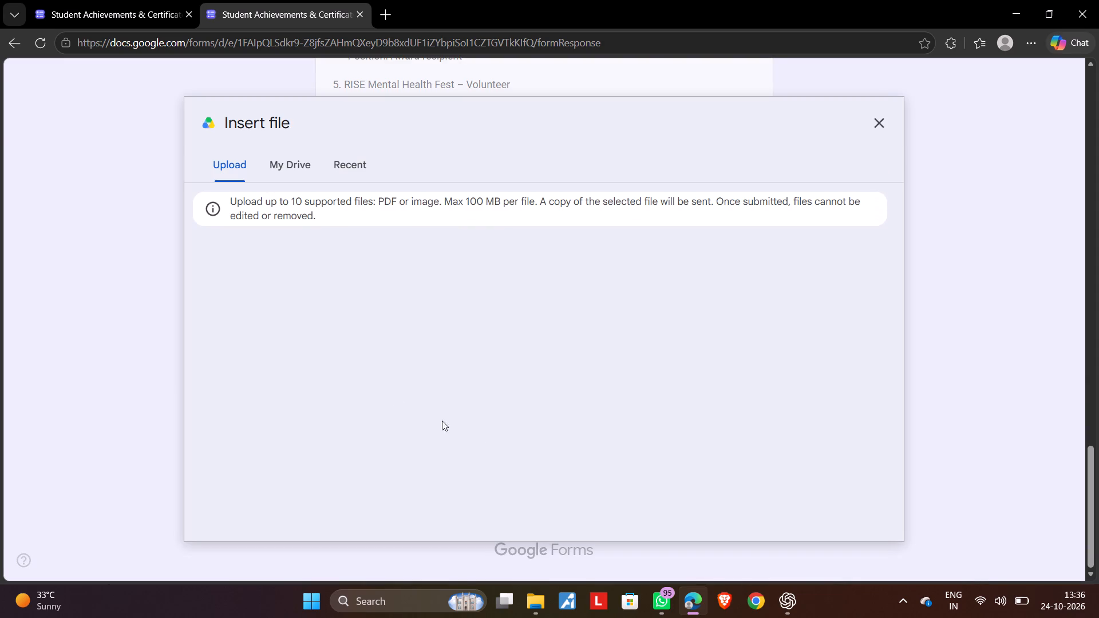
pyautogui.click(558, 415)
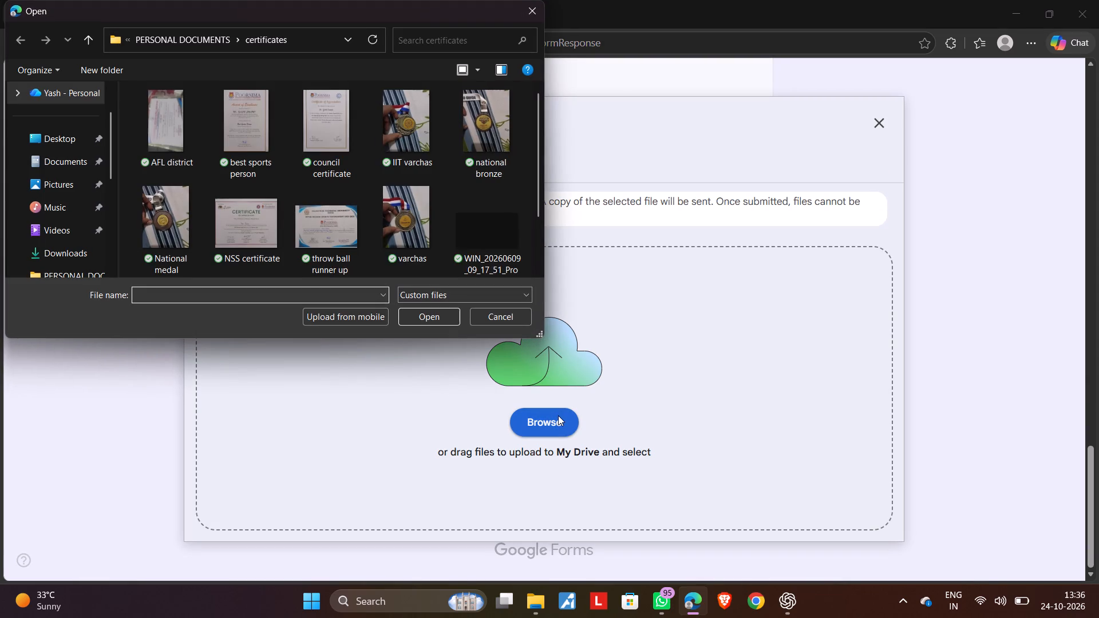
pyautogui.keyDown('ctrl'); pyautogui.rightClick(408, 169); pyautogui.keyUp('ctrl')
pyautogui.keyDown('ctrl'); pyautogui.rightClick(408, 169); pyautogui.keyUp('ctrl')
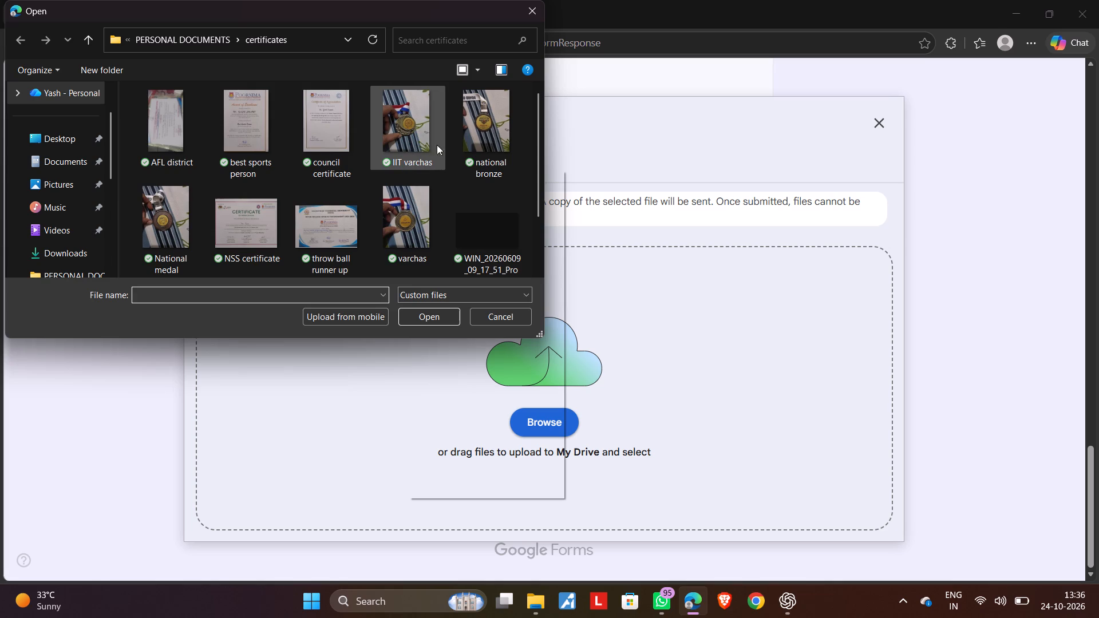
pyautogui.click(992, 108)
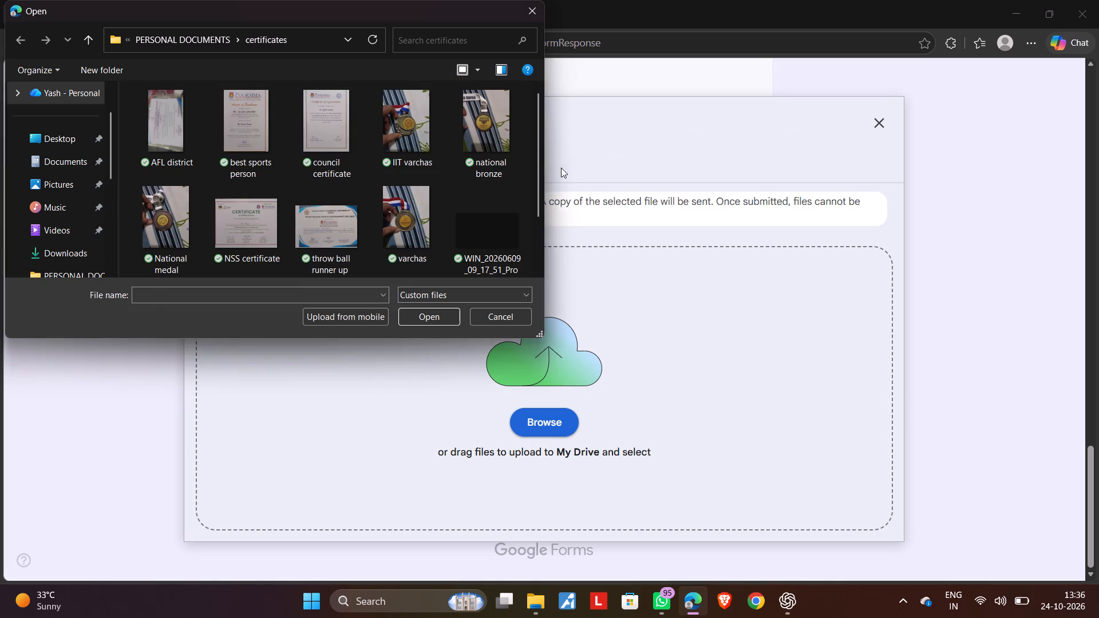
pyautogui.keyDown('ctrl'); pyautogui.click(415, 131); pyautogui.keyUp('ctrl')
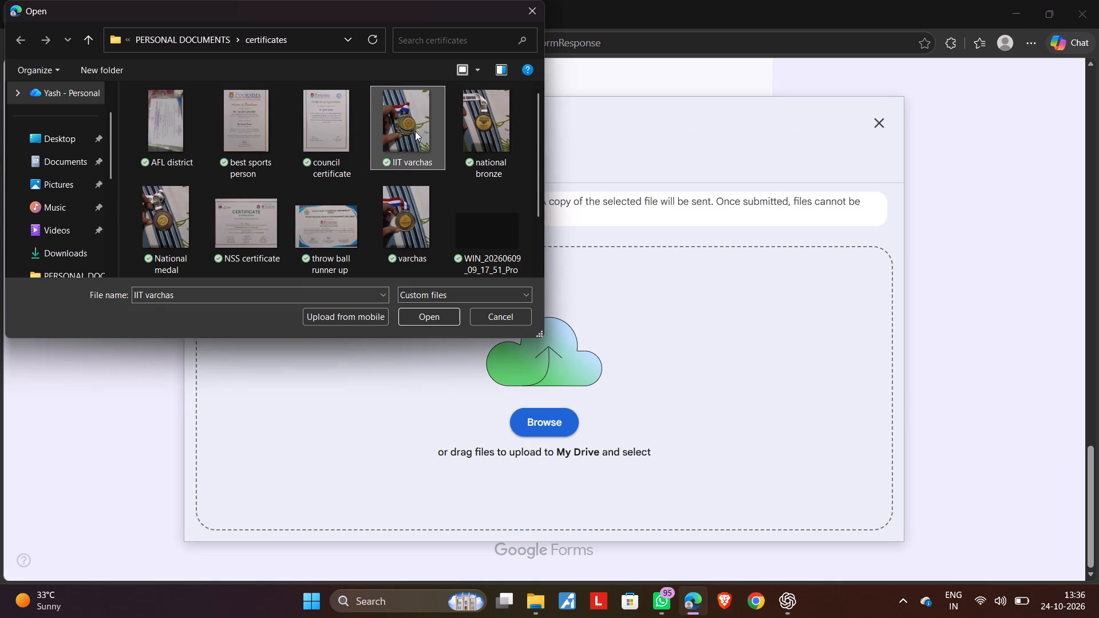
pyautogui.keyDown('ctrl'); pyautogui.click(404, 210); pyautogui.keyUp('ctrl')
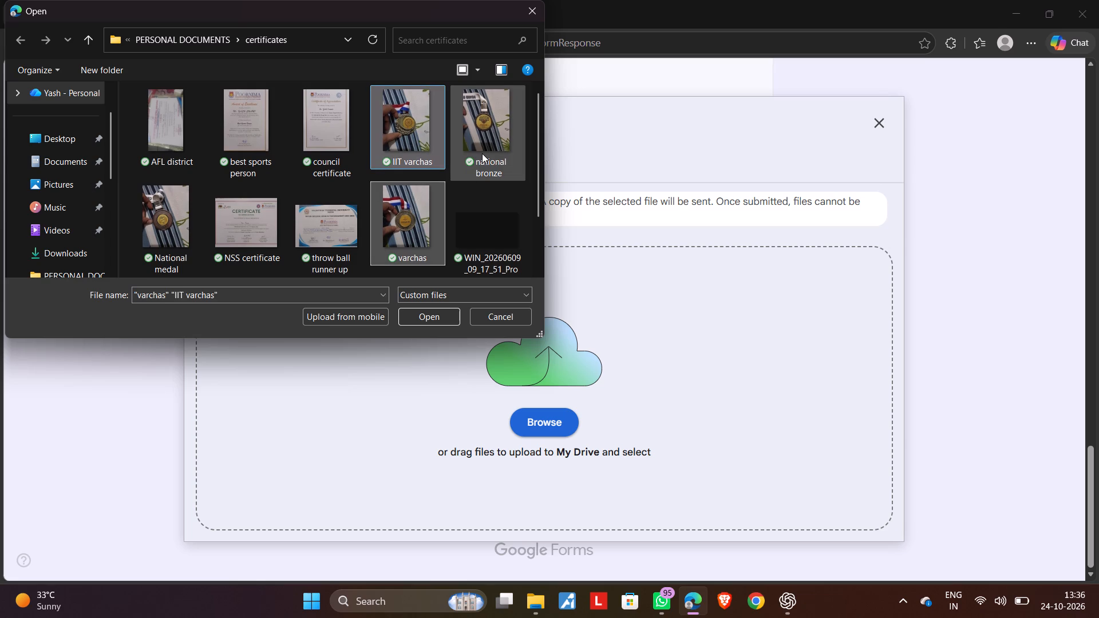
pyautogui.keyDown('ctrl'); pyautogui.click(482, 153); pyautogui.keyUp('ctrl')
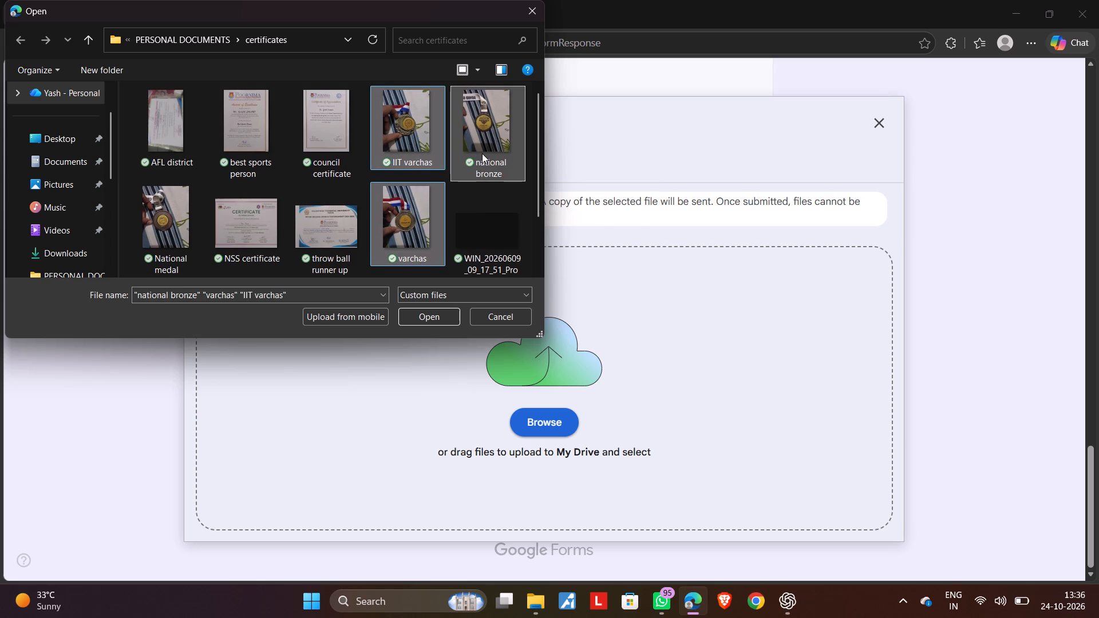
pyautogui.keyDown('ctrl'); pyautogui.click(179, 220); pyautogui.keyUp('ctrl')
pyautogui.keyDown('ctrl'); pyautogui.click(334, 239); pyautogui.keyUp('ctrl')
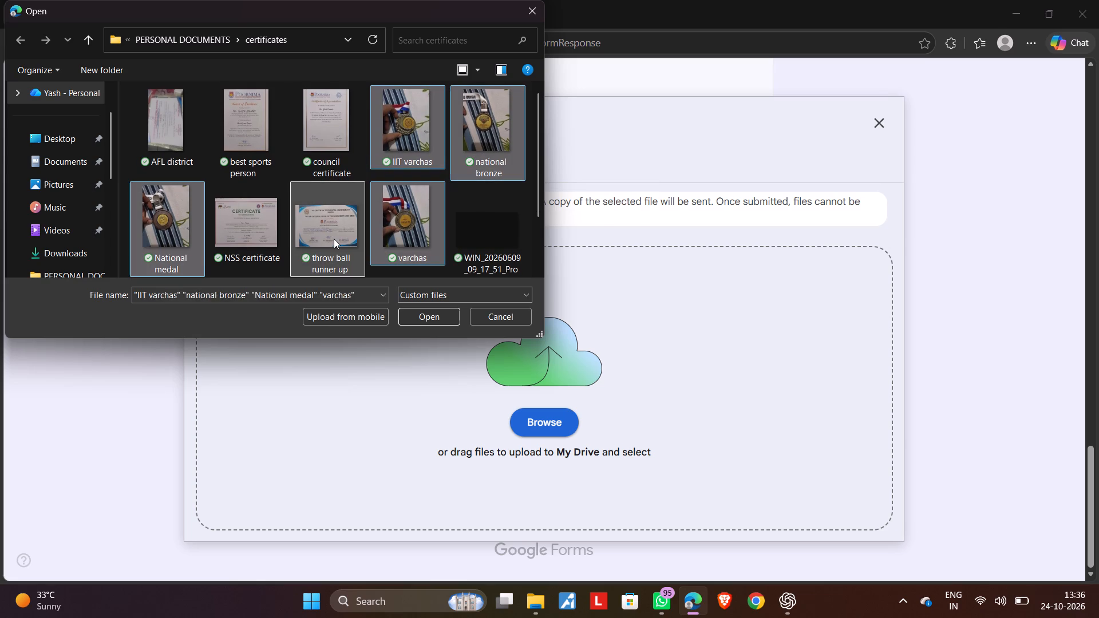
pyautogui.keyDown('ctrl'); pyautogui.click(262, 132); pyautogui.keyUp('ctrl')
pyautogui.keyDown('ctrl'); pyautogui.click(253, 234); pyautogui.keyUp('ctrl')
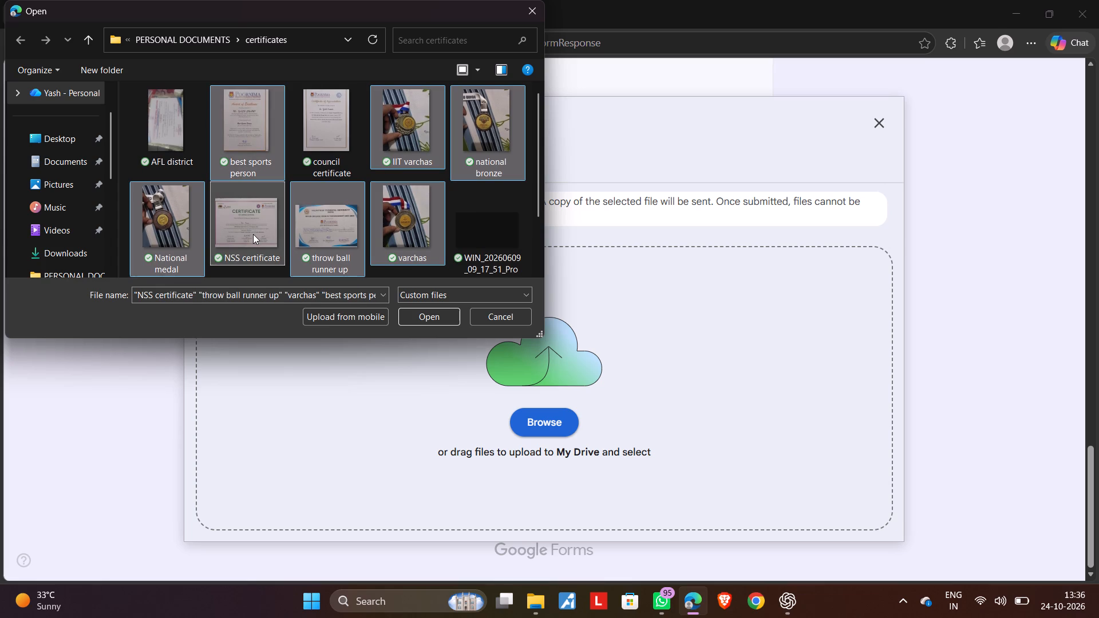
pyautogui.keyDown('ctrl'); pyautogui.click(421, 311); pyautogui.keyUp('ctrl')
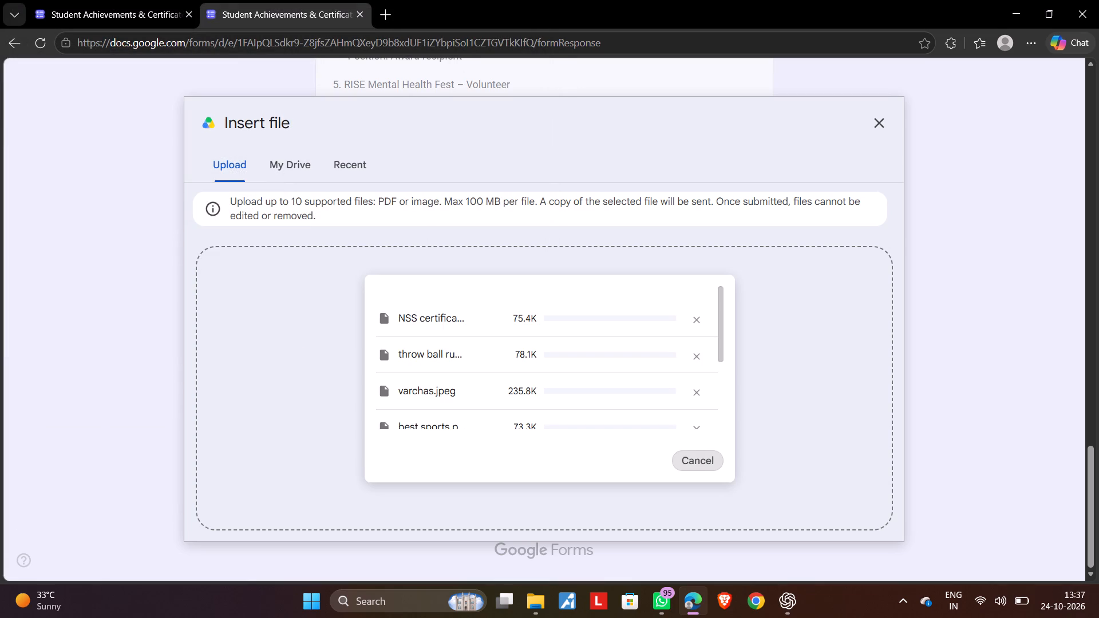
pyautogui.scroll(-2, 426, 350)
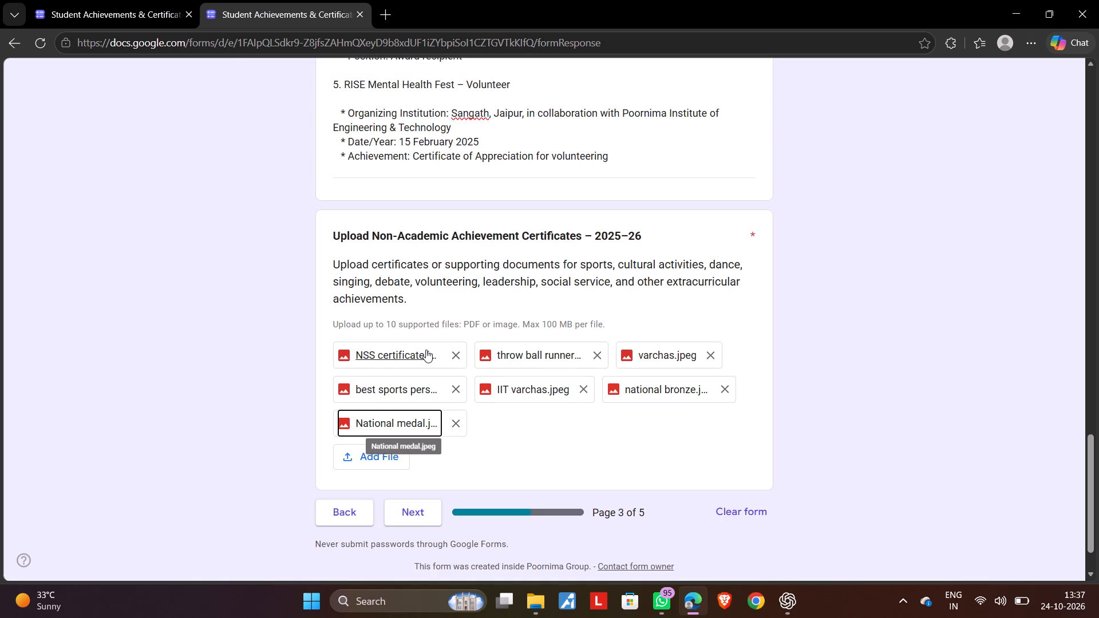
# Proceed to the form's Section 4, Consultancy Project Details.
pyautogui.click(417, 520)
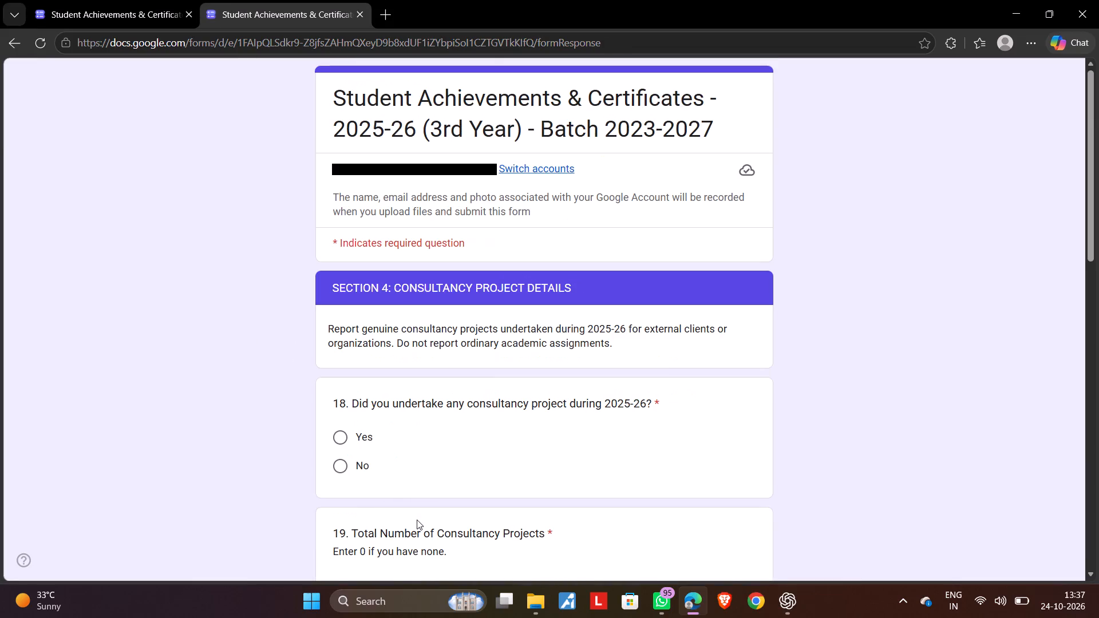
# Answer No to question 18 about consultancy projects and enter 0 as the total number of consultancy projects in question 19.
pyautogui.click(344, 466)
pyautogui.scroll(-2, 344, 466)
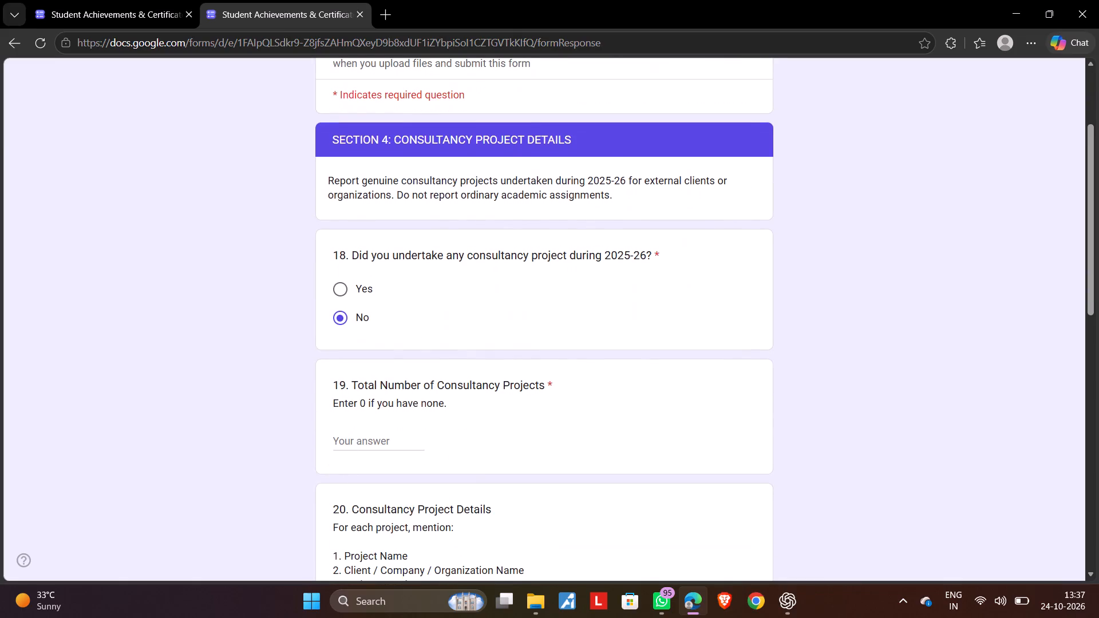
pyautogui.click(363, 442)
pyautogui.press('0')
# Enter 0 as the consultancy project details in question 20 and mark the project status in question 21 as Not Applicable.
pyautogui.scroll(-2, 363, 442)
pyautogui.click(361, 532)
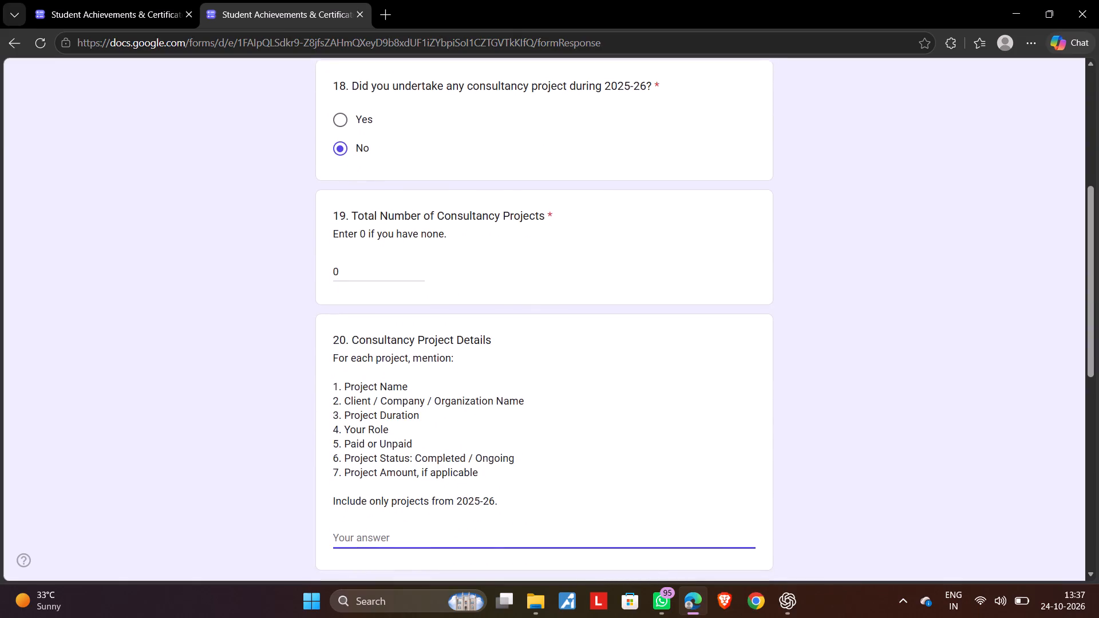
pyautogui.press('0')
pyautogui.scroll(-5, 361, 532)
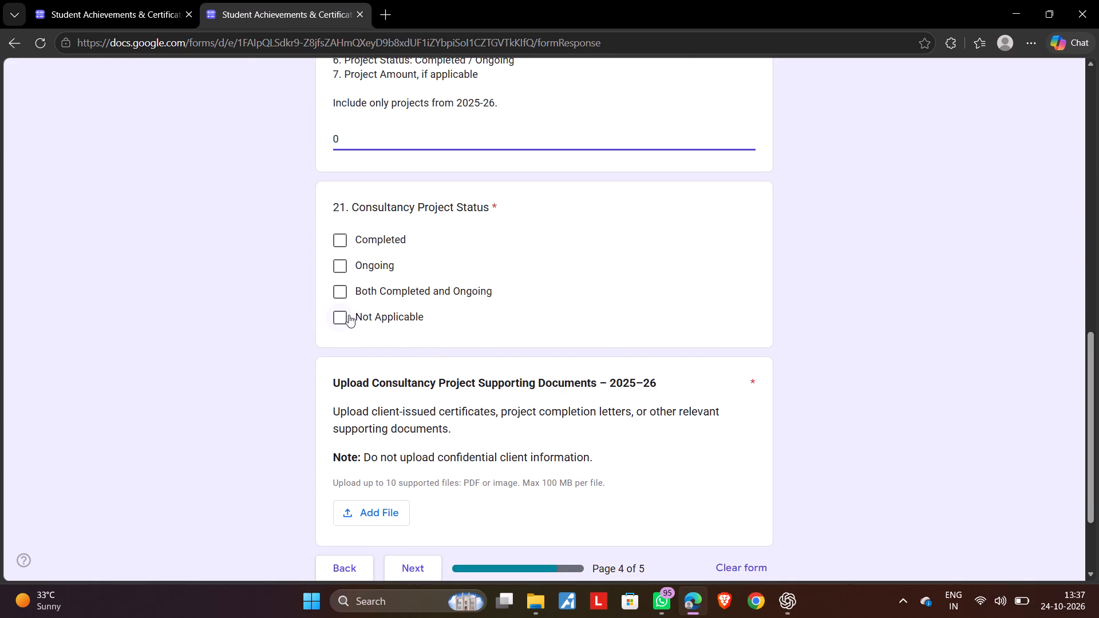
pyautogui.click(349, 315)
# Upload the image WIN_20260609_09_17_51_Pro from the certificates folder as the consultancy project supporting document.
pyautogui.scroll(-1, 349, 315)
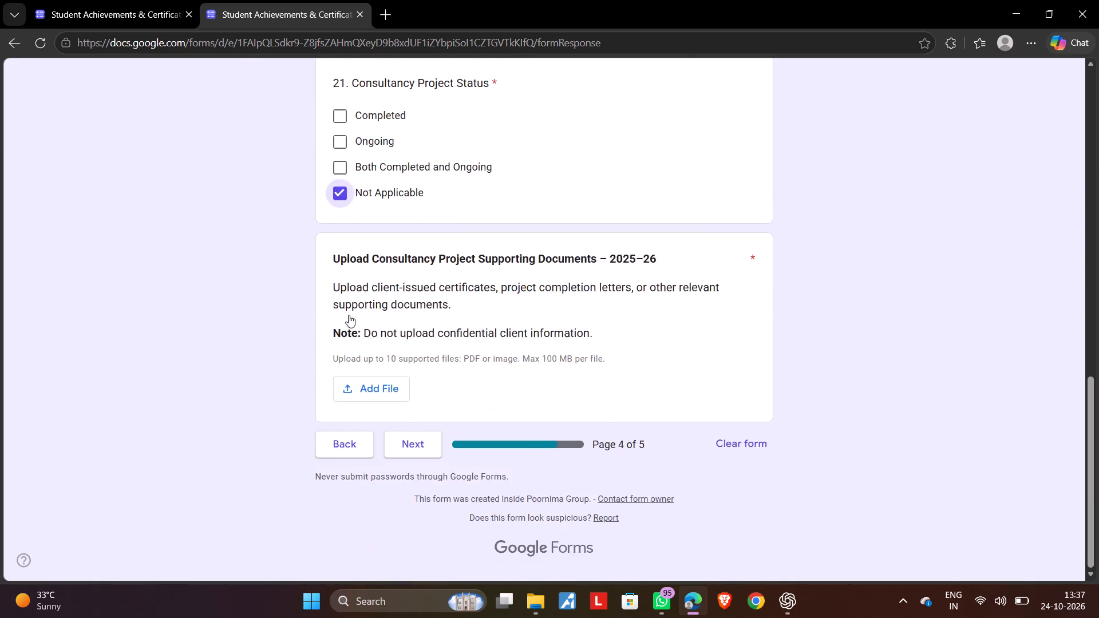
pyautogui.scroll(-1, 349, 315)
pyautogui.click(357, 393)
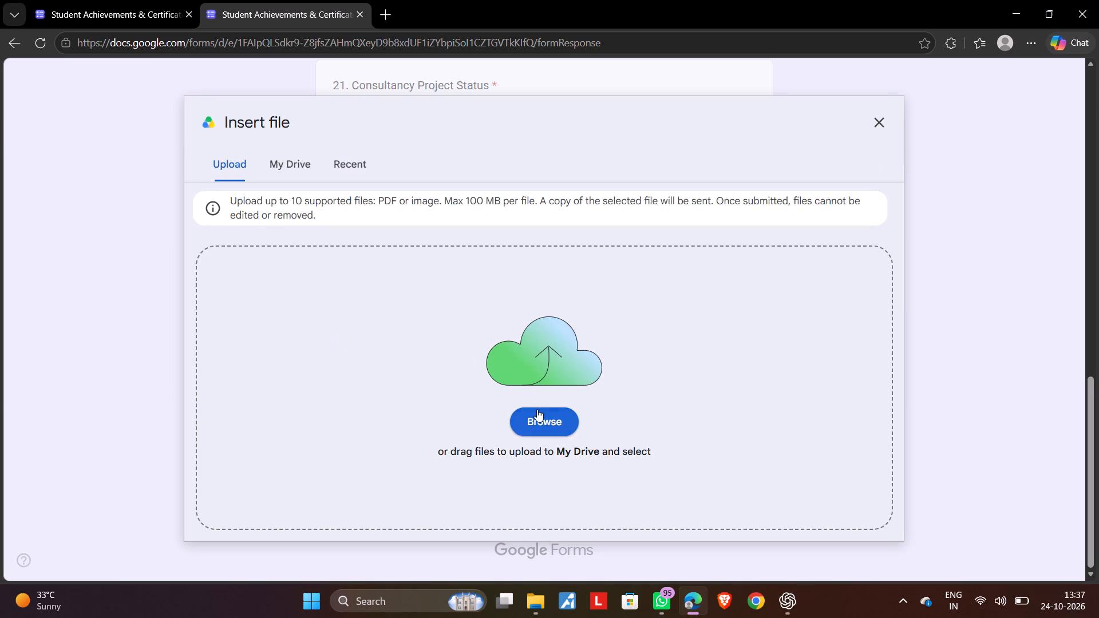
pyautogui.click(537, 409)
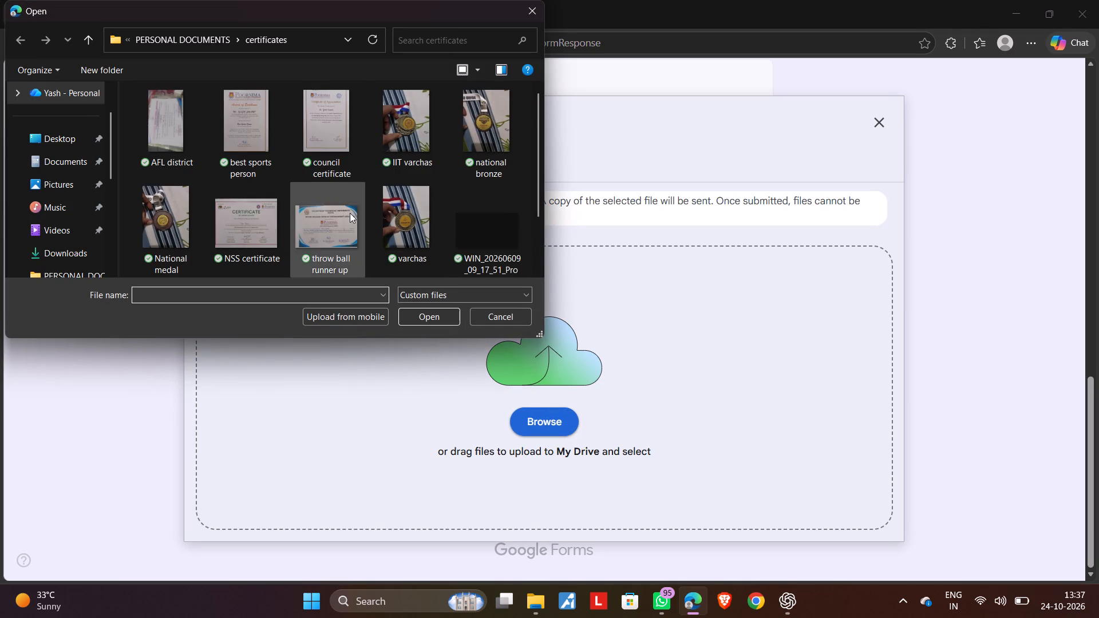
pyautogui.click(457, 219)
pyautogui.click(541, 418)
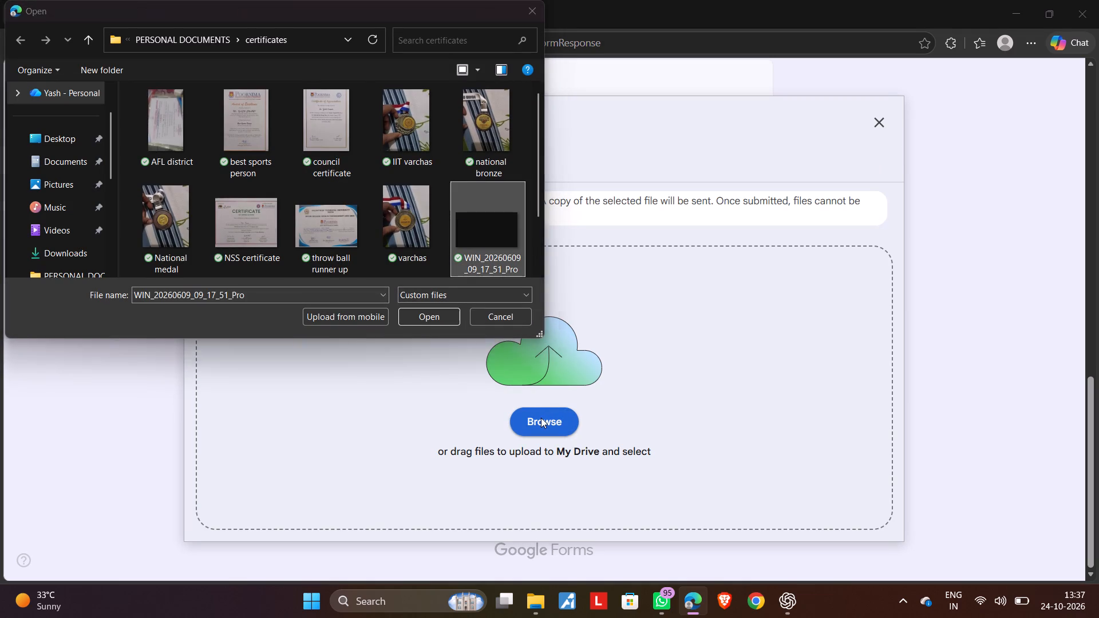
pyautogui.click(442, 316)
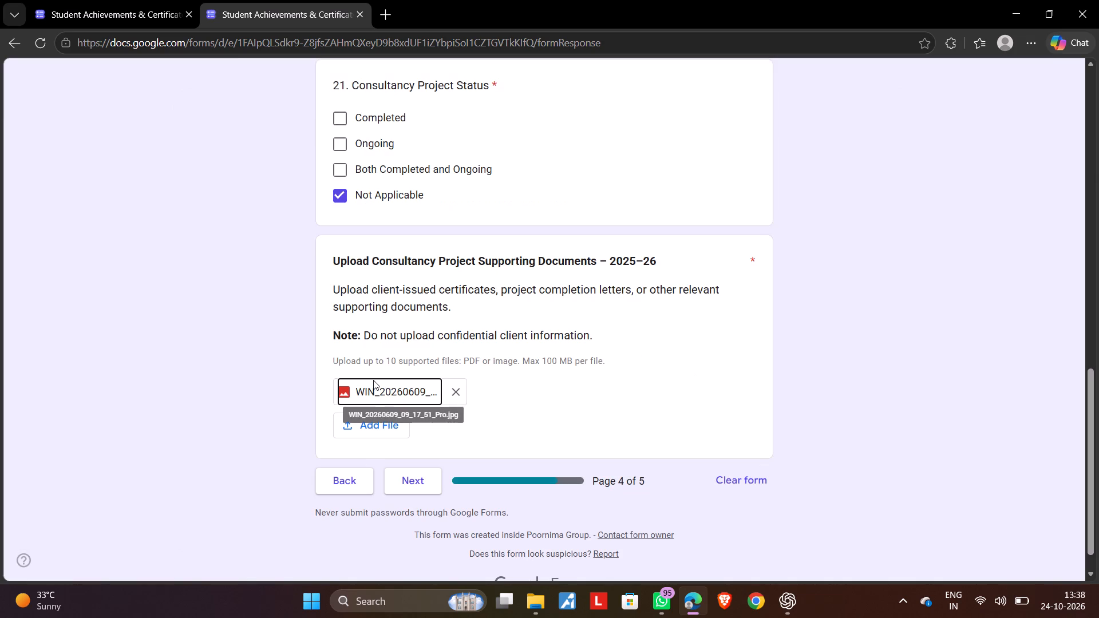
# Proceed to the form's Section 5, Certificate Proof Submission.
pyautogui.click(405, 480)
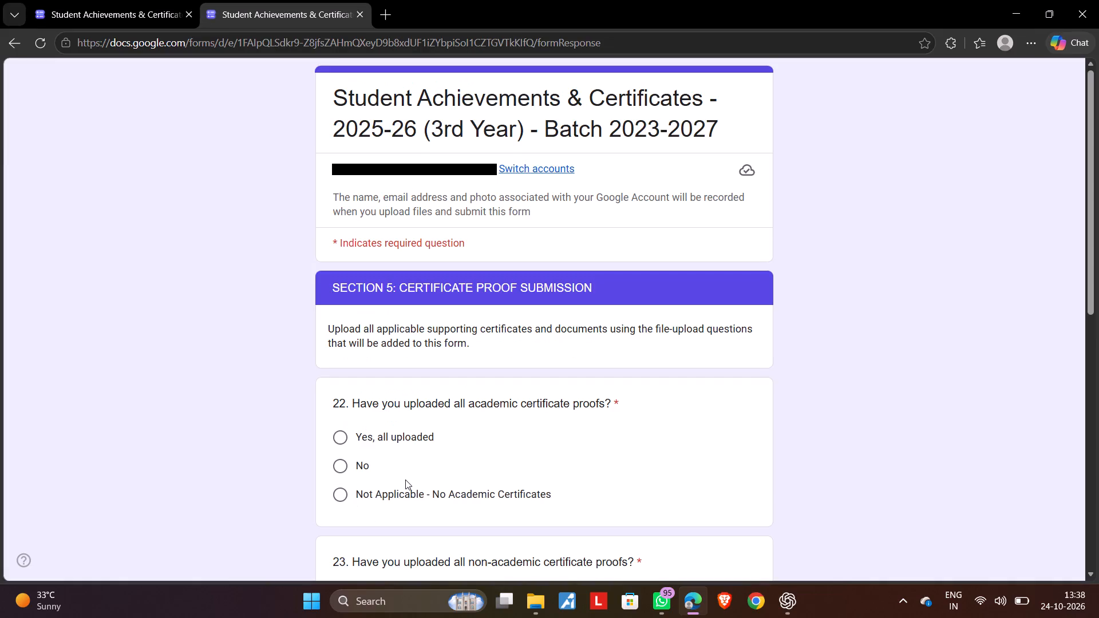
# Answer the proof questions: "Not Applicable - No Academic Certificates" for 22, "Yes, all uploaded" for 23 and "Not Applicable" for 24.
pyautogui.scroll(-1, 405, 480)
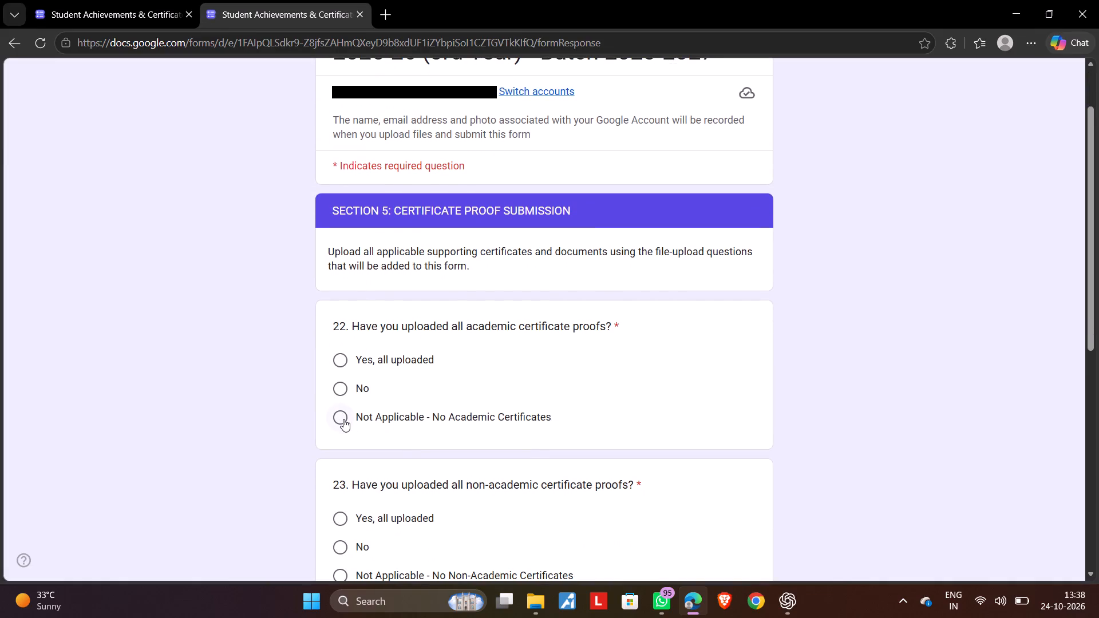
pyautogui.click(343, 419)
pyautogui.scroll(-1, 343, 419)
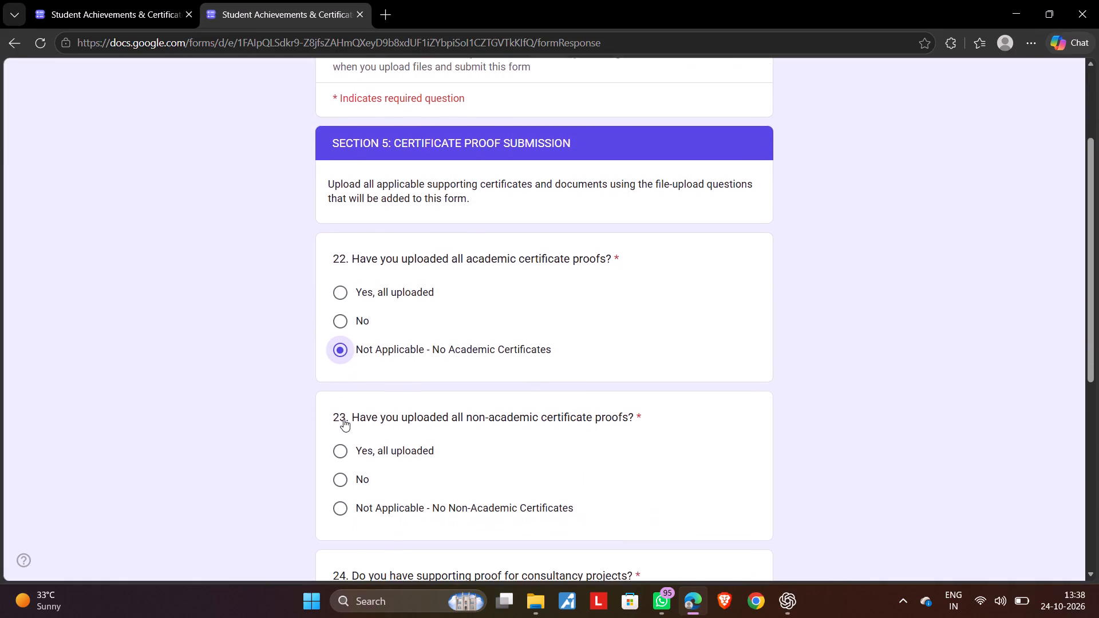
pyautogui.scroll(-2, 343, 419)
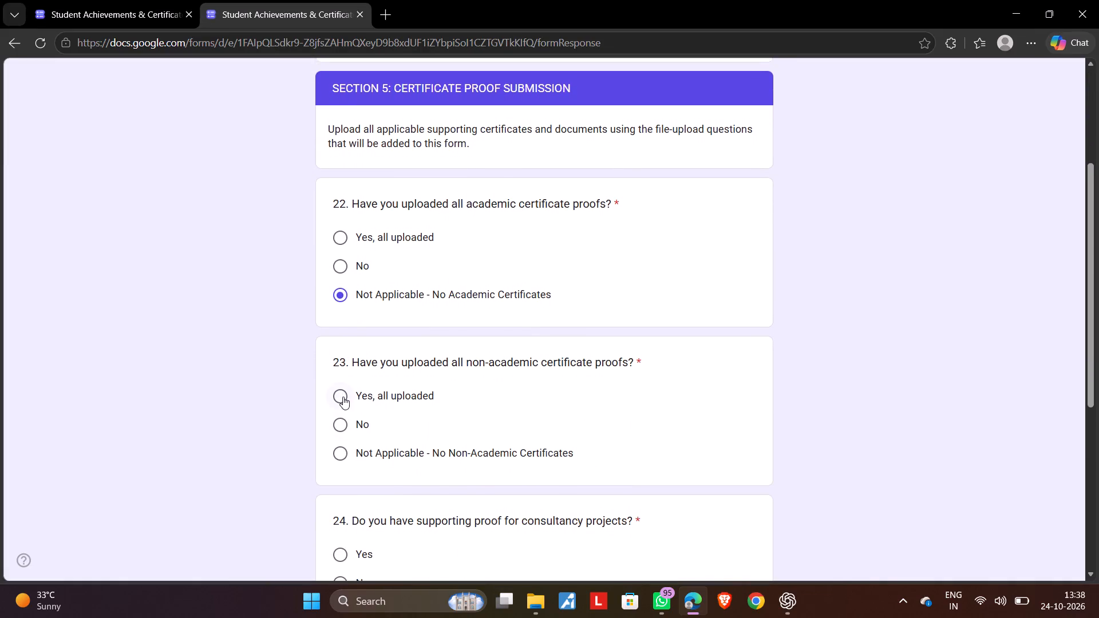
pyautogui.click(332, 397)
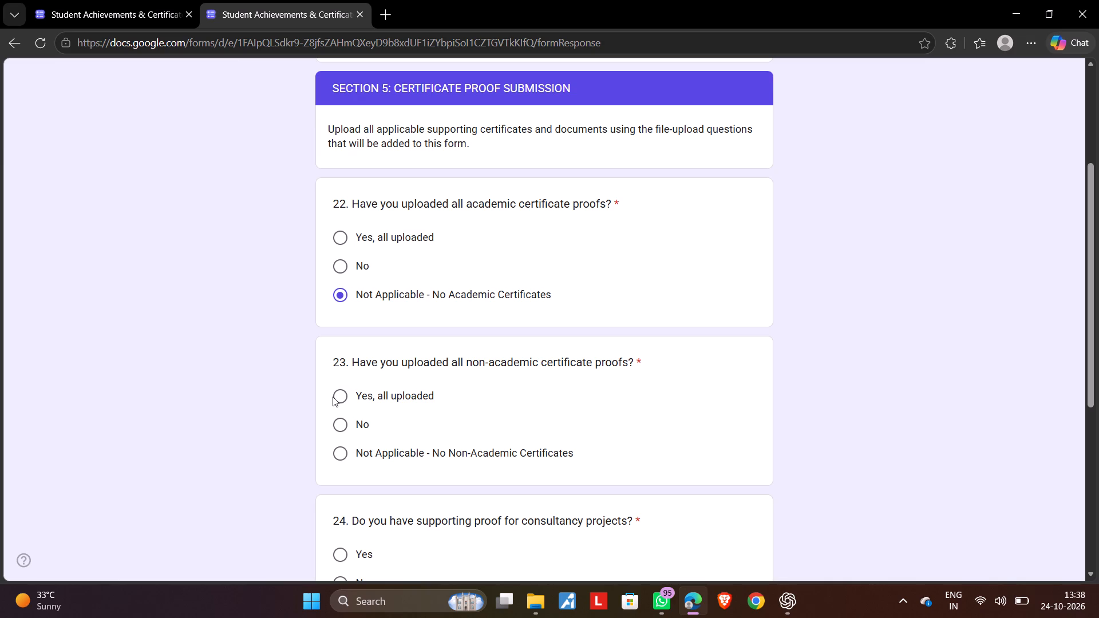
pyautogui.click(346, 396)
pyautogui.scroll(-1, 346, 396)
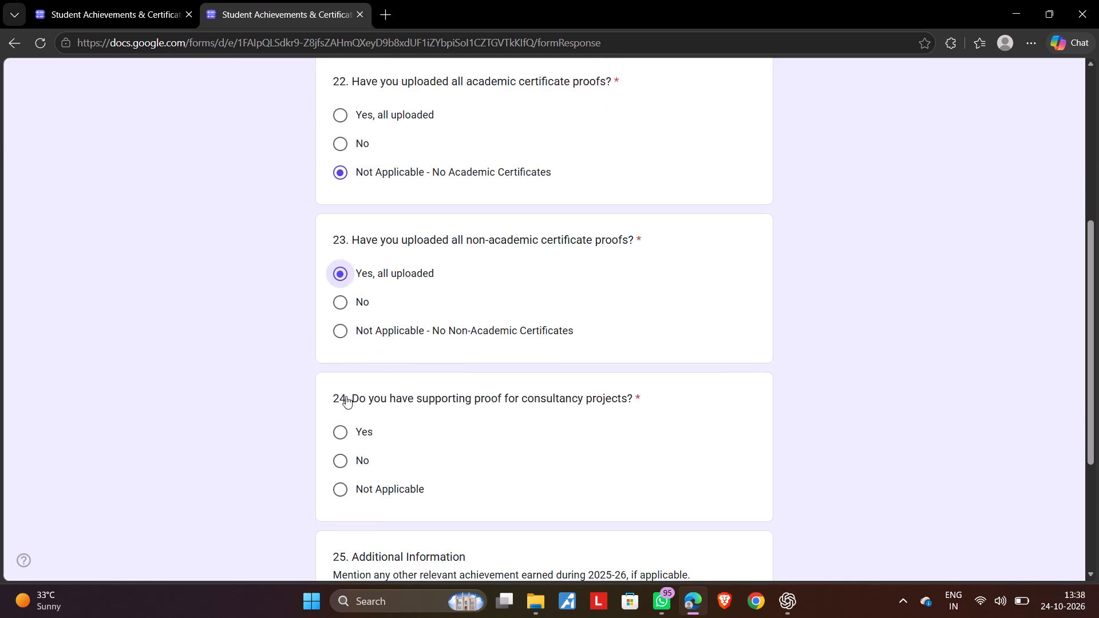
pyautogui.scroll(-1, 346, 396)
pyautogui.click(341, 472)
# Answer question 25, Additional Information, with "Now i also working as State Volunteer for SPIC MACAY club , Jaipur".
pyautogui.scroll(-2, 341, 472)
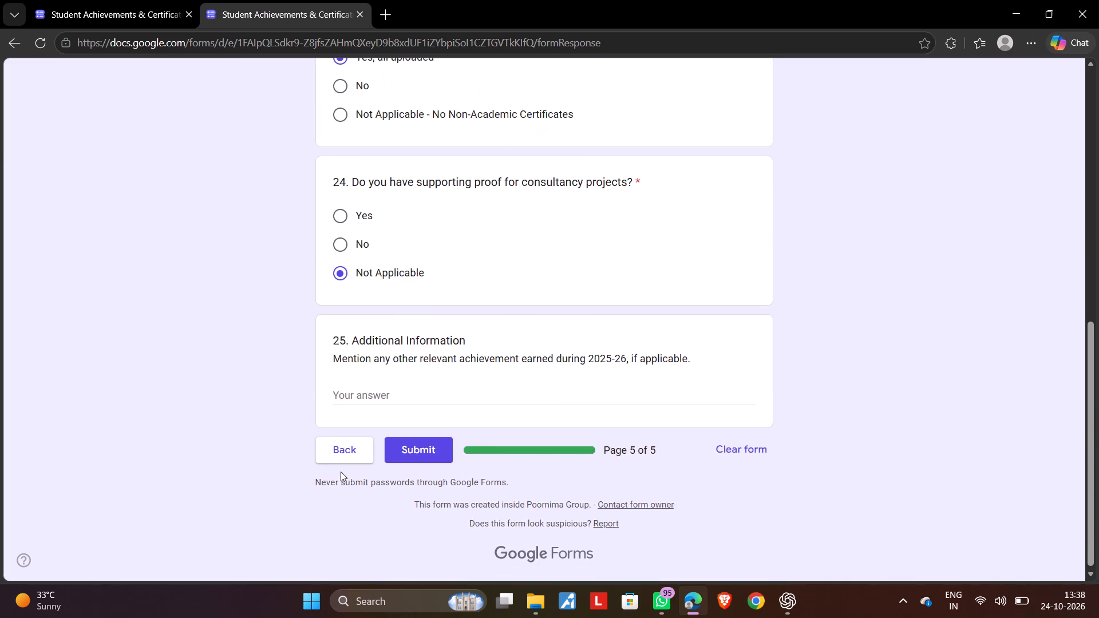
pyautogui.click(354, 395)
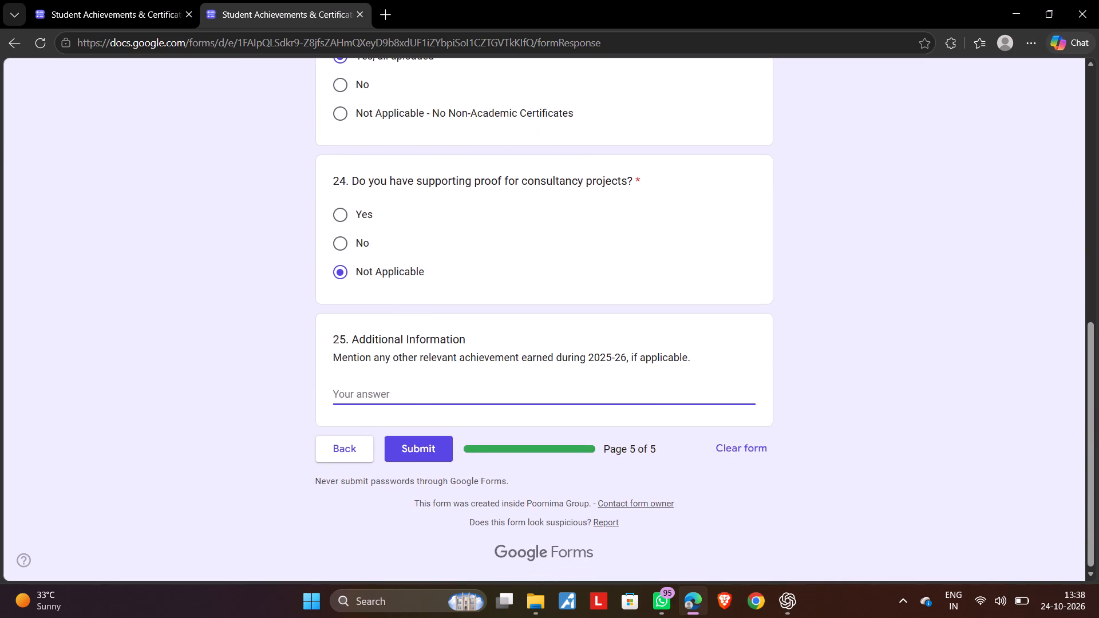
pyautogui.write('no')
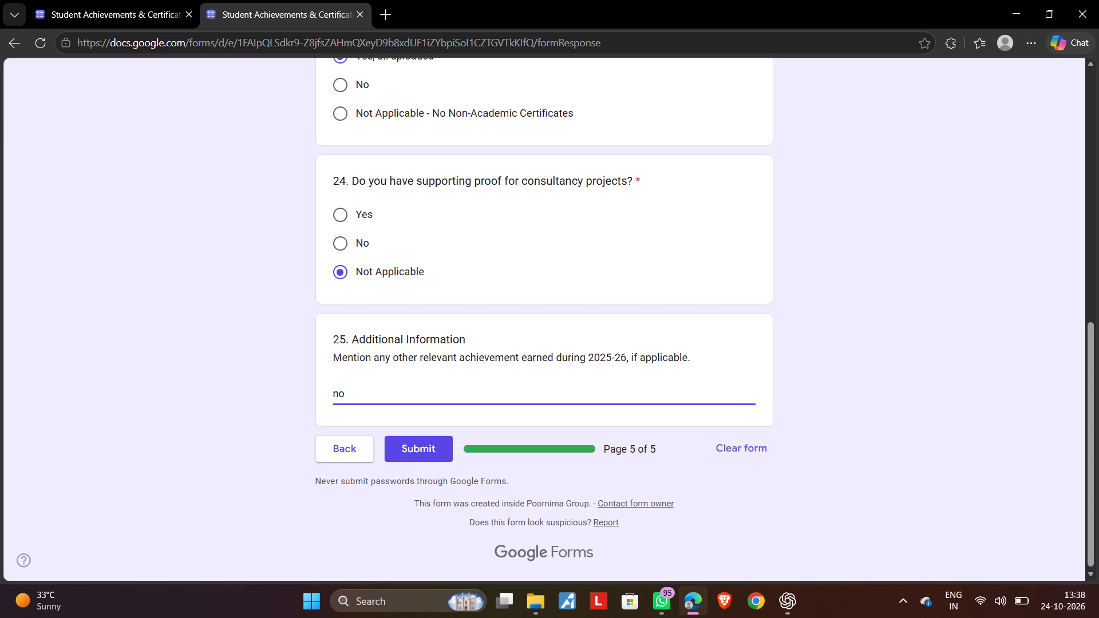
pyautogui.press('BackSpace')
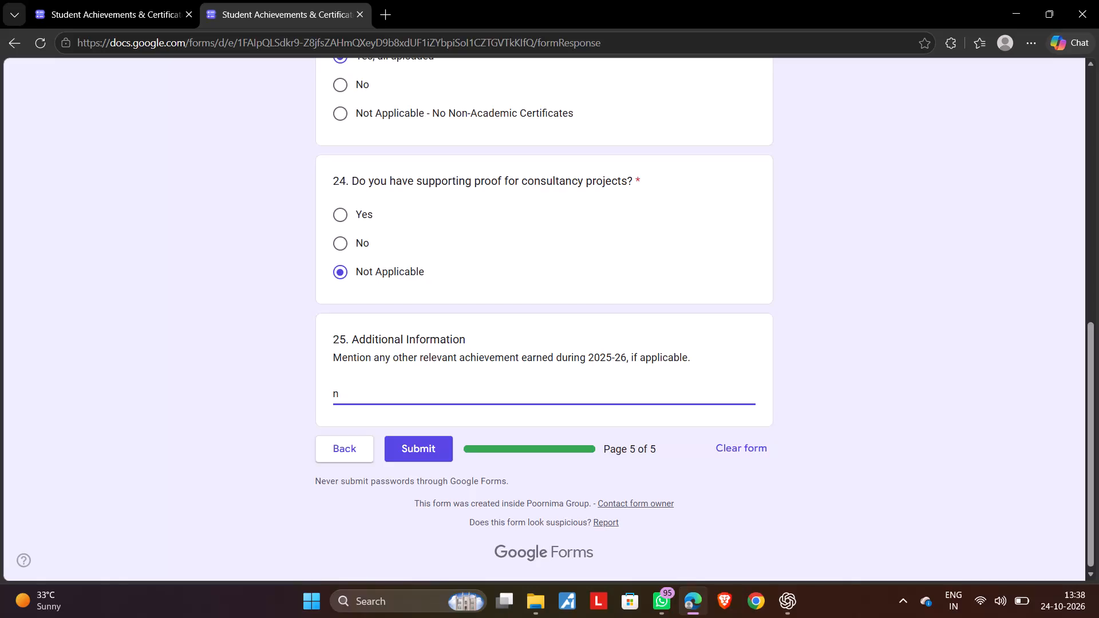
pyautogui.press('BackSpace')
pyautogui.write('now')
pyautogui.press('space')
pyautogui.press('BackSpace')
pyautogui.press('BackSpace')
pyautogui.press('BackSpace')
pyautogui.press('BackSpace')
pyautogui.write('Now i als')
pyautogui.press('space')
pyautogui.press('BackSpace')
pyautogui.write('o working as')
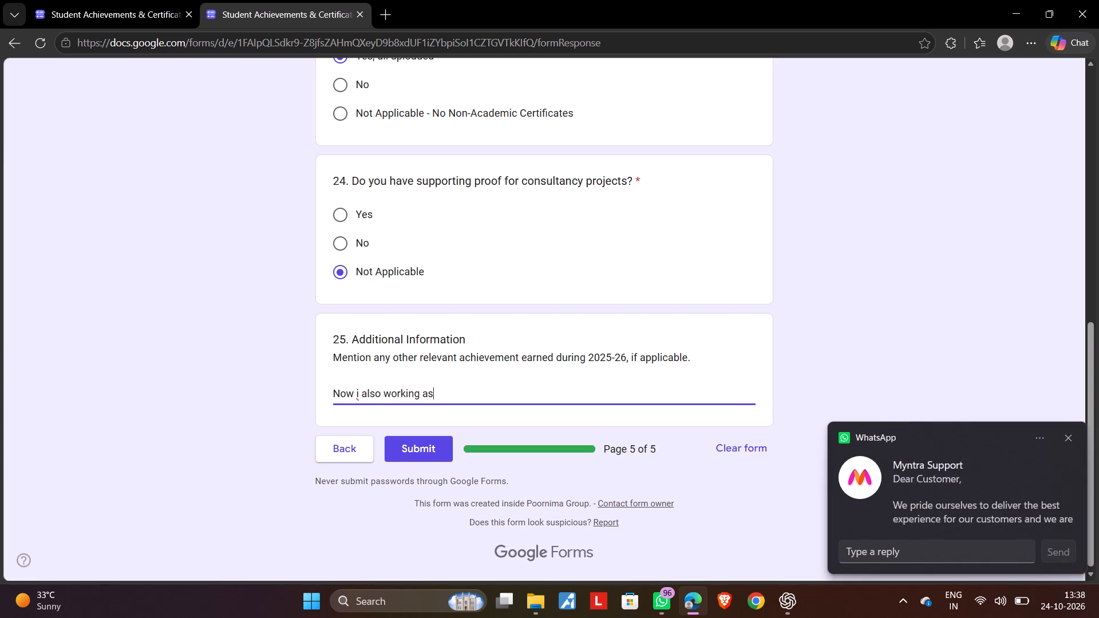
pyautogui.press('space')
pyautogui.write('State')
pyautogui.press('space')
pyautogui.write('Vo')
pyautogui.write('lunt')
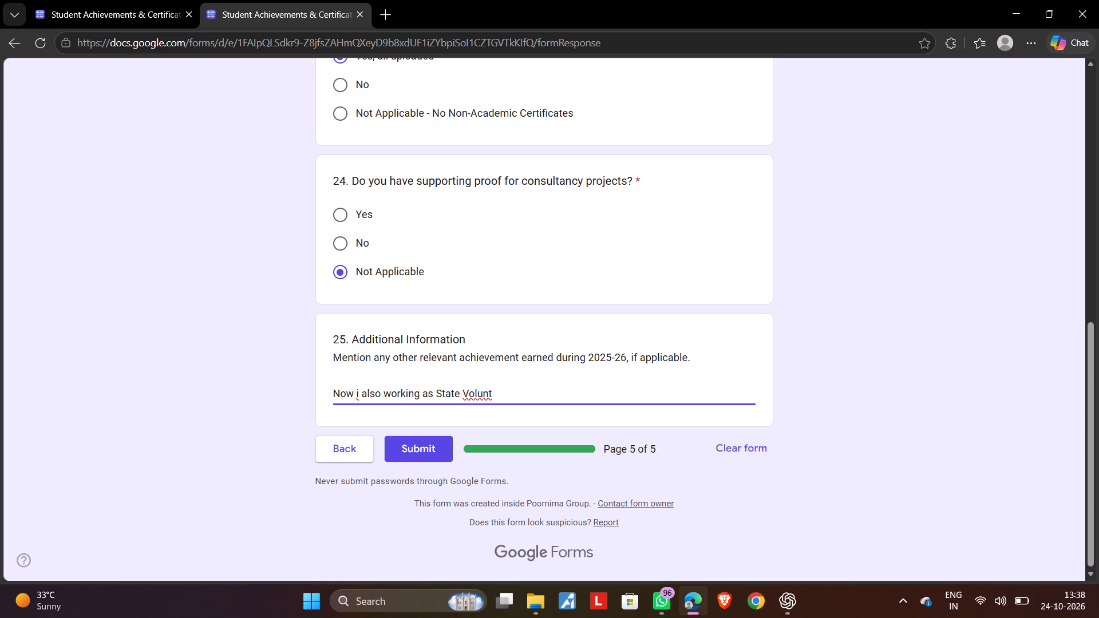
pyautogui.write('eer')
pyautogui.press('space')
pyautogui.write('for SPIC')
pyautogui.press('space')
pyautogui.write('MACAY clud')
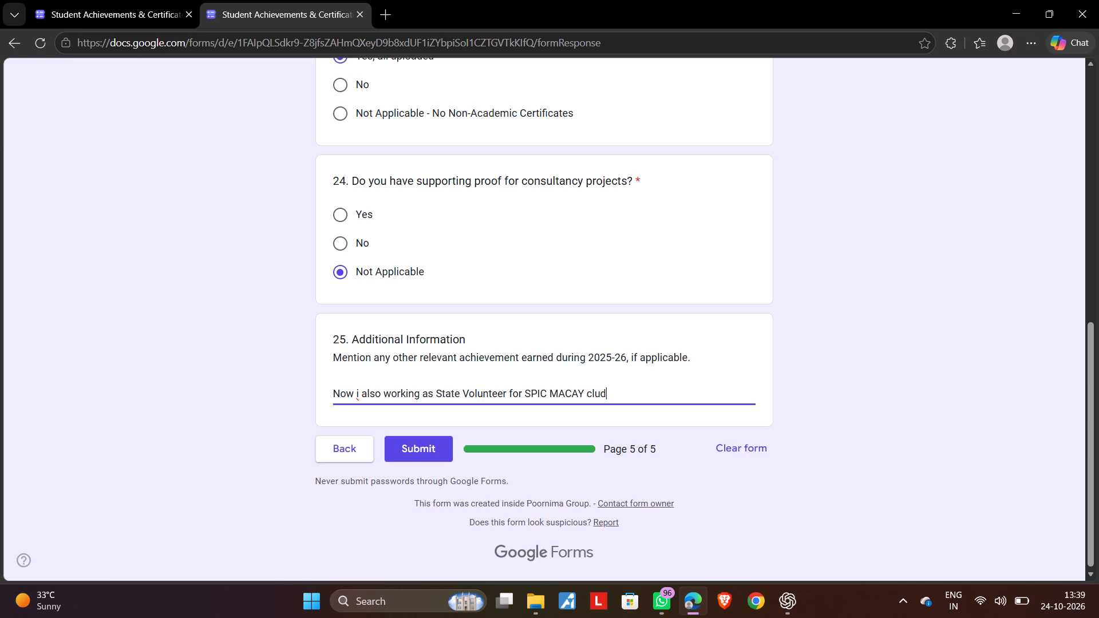